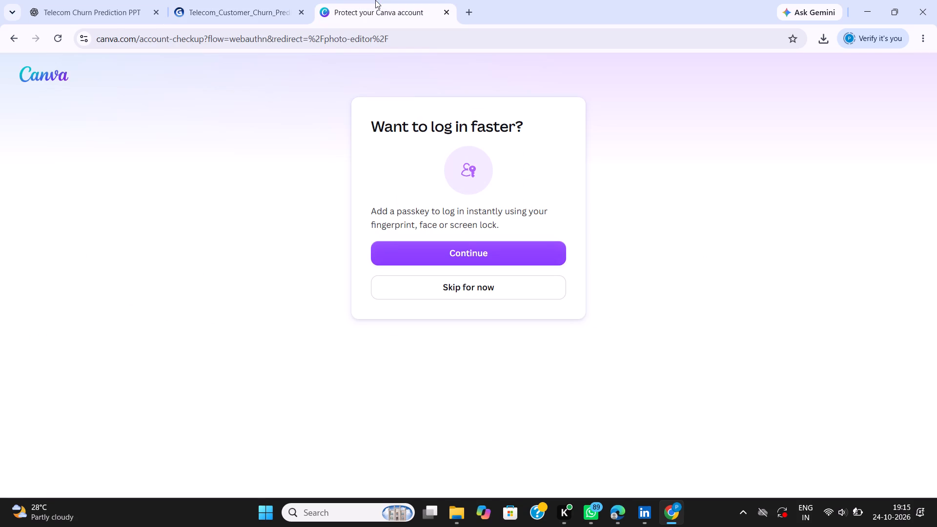
{"action": "left_click", "coordinate": [498, 287]}
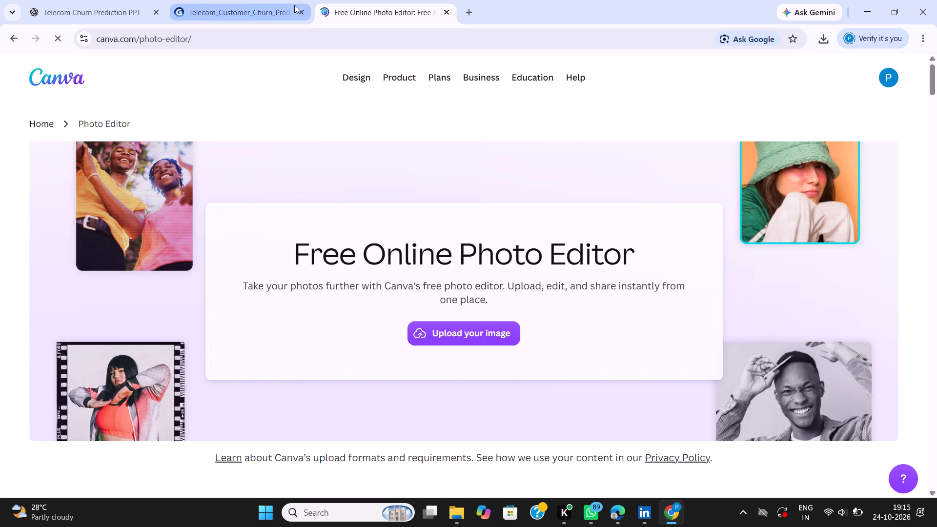
Return to the Google results for canva, open the Canva account login result and dismiss the Canva Business trial offer.
{"action": "left_click", "coordinate": [15, 35]}
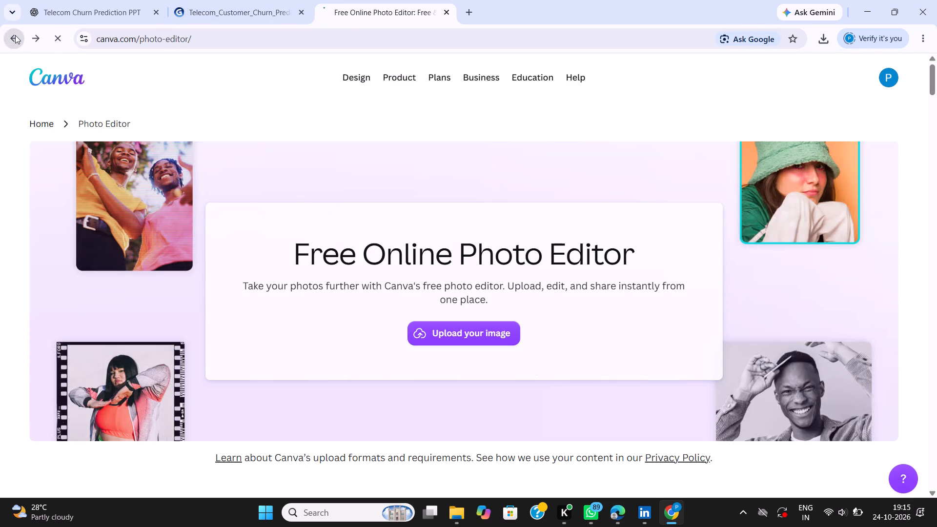
{"action": "left_click", "coordinate": [15, 35]}
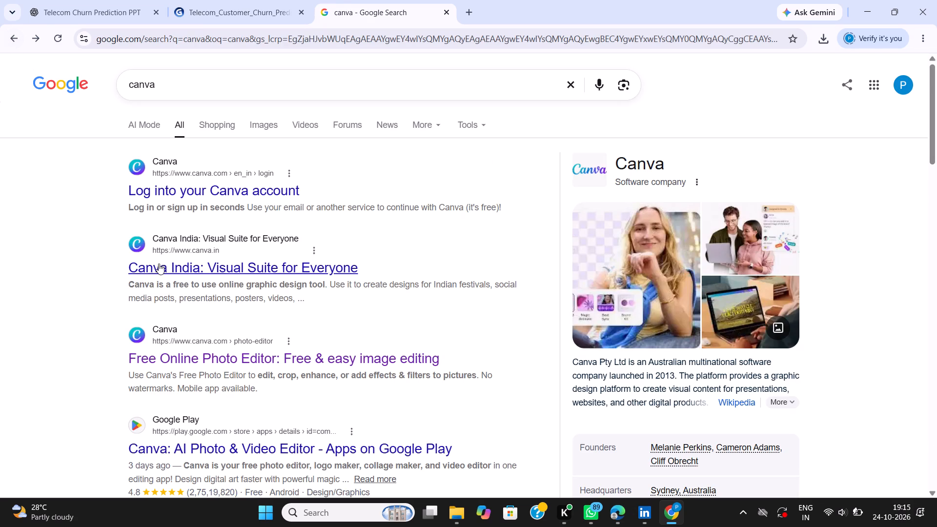
{"action": "left_click", "coordinate": [177, 188]}
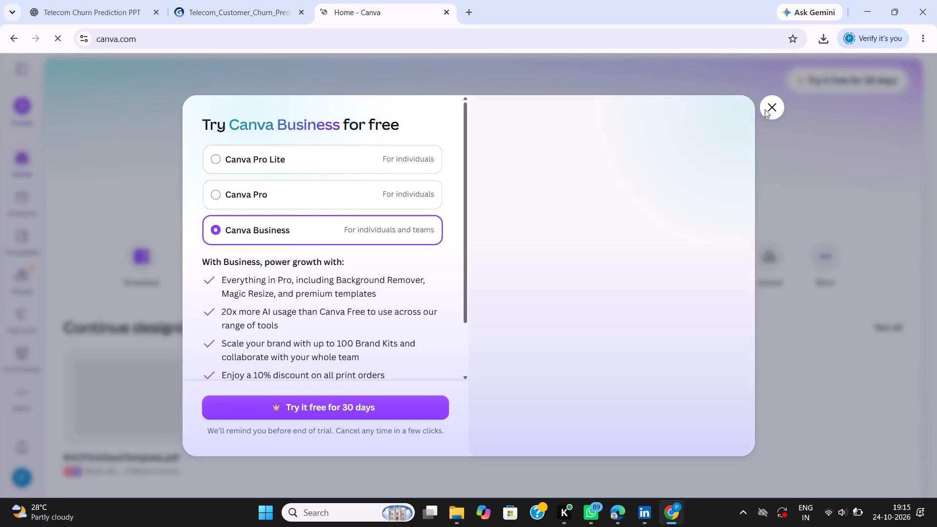
{"action": "left_click", "coordinate": [765, 109]}
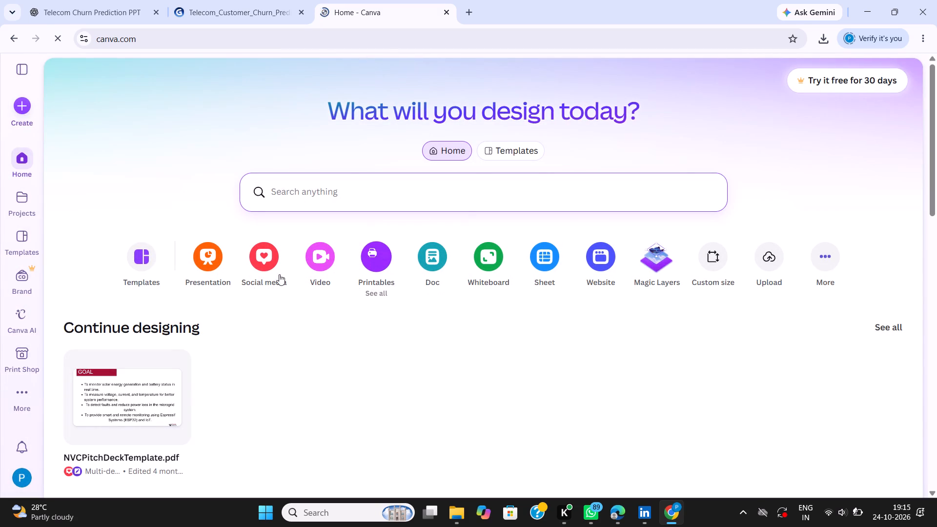
Upload Telecom_Customer_Churn_Prediction_6_Slides.pptx from the Downloads folder to Canva.
{"action": "left_click", "coordinate": [768, 268]}
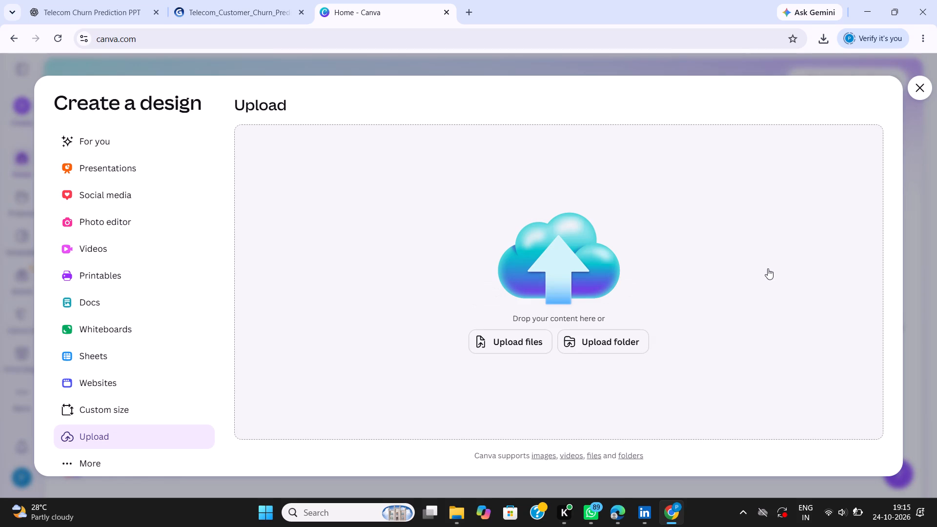
{"action": "left_click", "coordinate": [519, 341]}
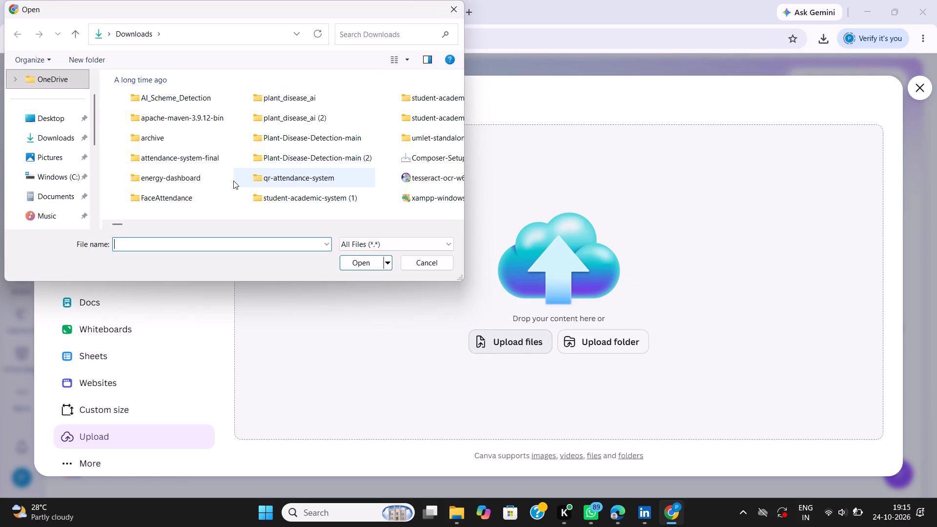
{"action": "scroll", "coordinate": [233, 181], "scroll_direction": "down", "scroll_amount": 20}
{"action": "scroll", "coordinate": [233, 181], "scroll_direction": "down", "scroll_amount": 9}
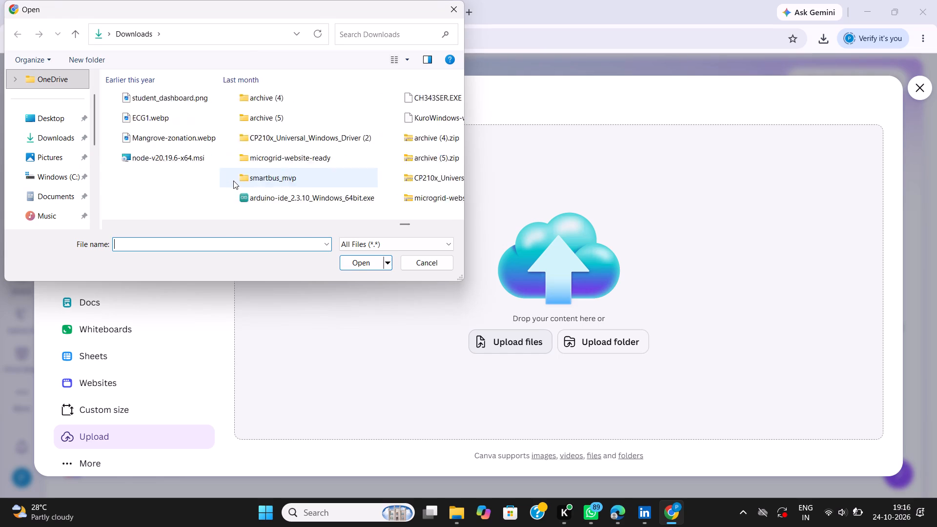
{"action": "scroll", "coordinate": [233, 181], "scroll_direction": "down", "scroll_amount": 10}
{"action": "left_click", "coordinate": [214, 112]}
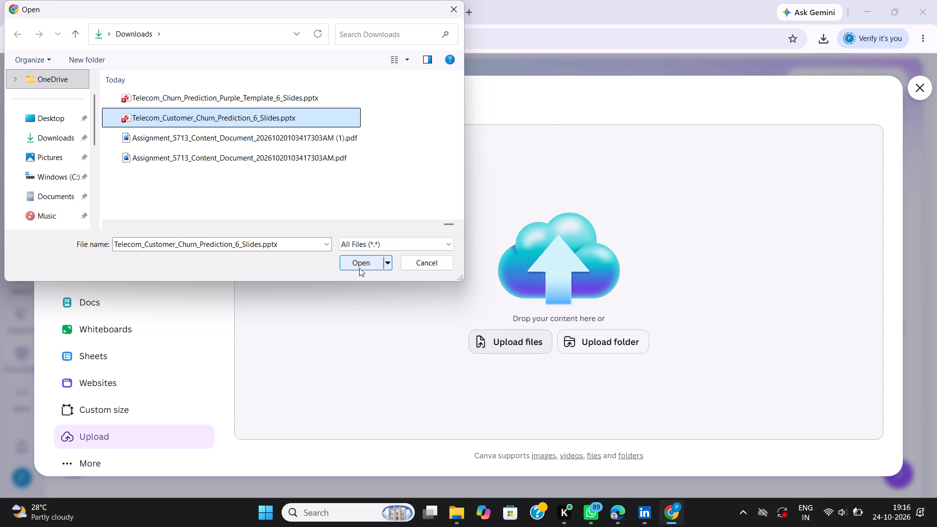
{"action": "left_click", "coordinate": [354, 263]}
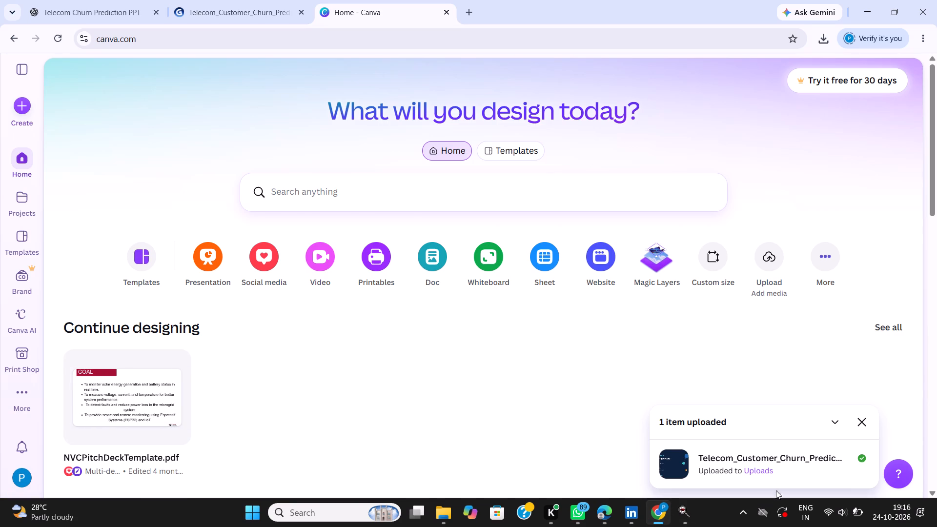
Open the uploaded Telecom_Customer_Churn_Prediction_6_Slides.pptx deck from the Uploads folder in the design editor.
{"action": "left_click", "coordinate": [754, 472]}
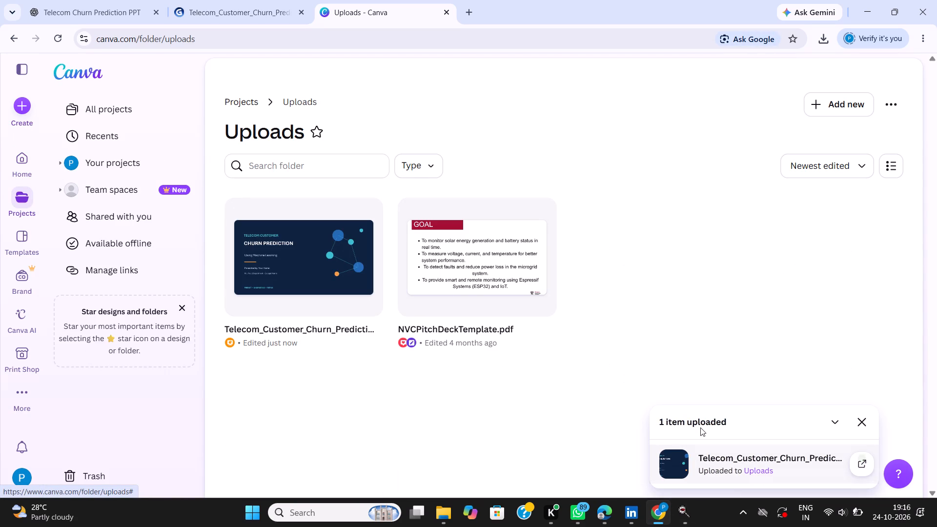
{"action": "left_click", "coordinate": [280, 264]}
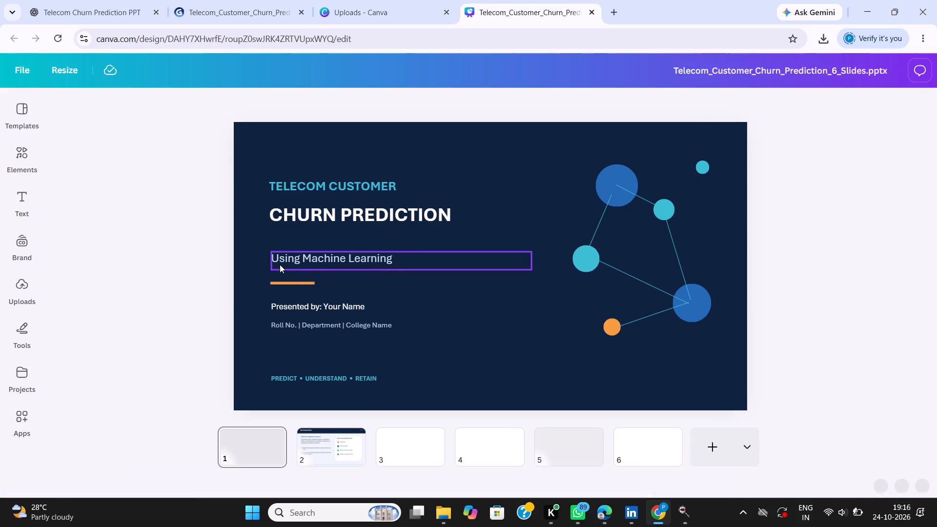
{"action": "left_click", "coordinate": [333, 373]}
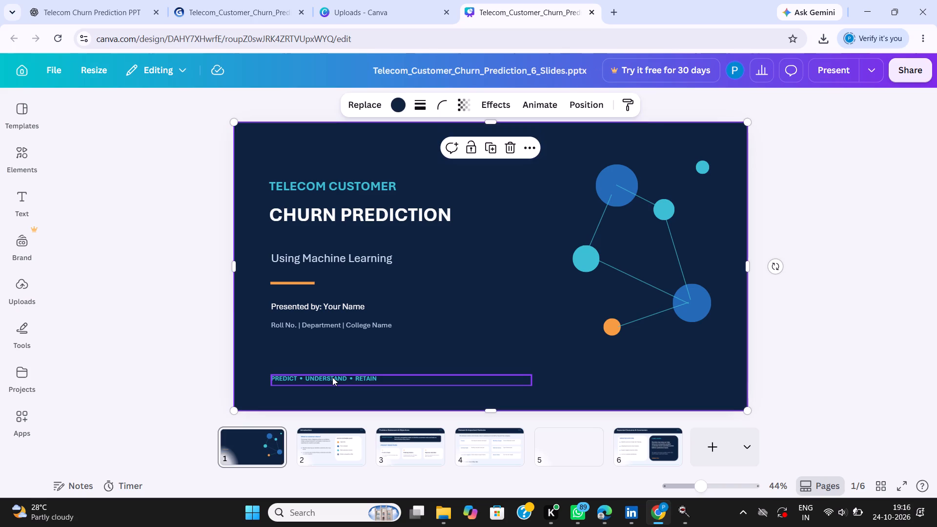
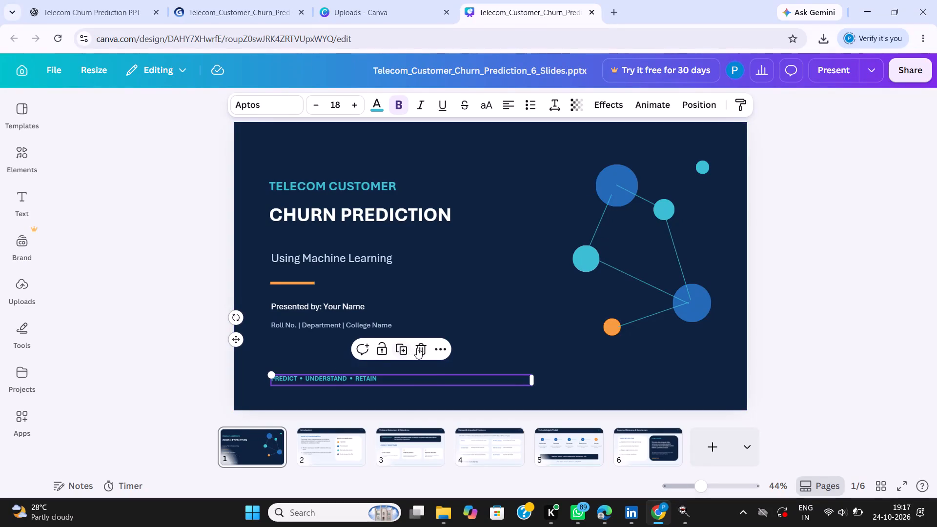
Delete the PREDICT • UNDERSTAND • RETAIN tagline from the title slide.
{"action": "left_click", "coordinate": [420, 348]}
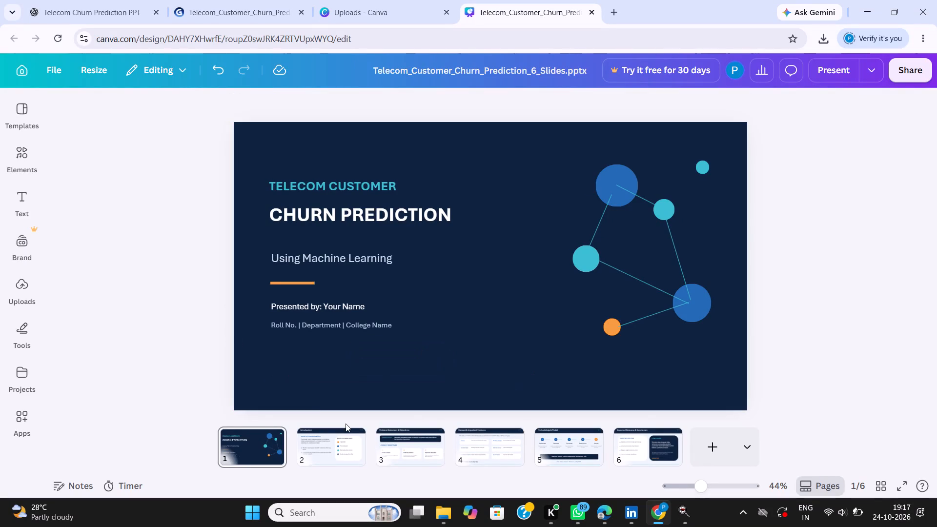
Delete the TELECOM CUSTOMER CHURN PREDICTION footer and the 02 / 06 page number from the Introduction slide.
{"action": "left_click", "coordinate": [335, 441]}
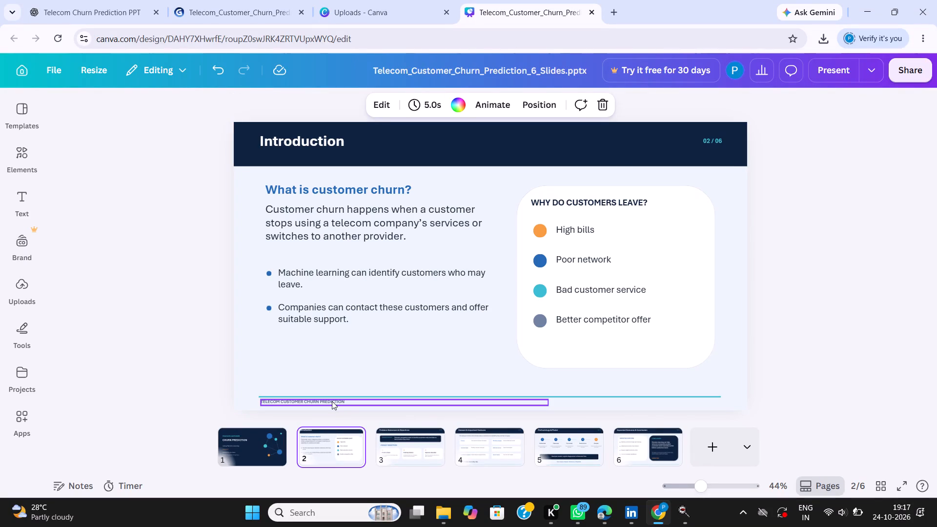
{"action": "left_click", "coordinate": [332, 401]}
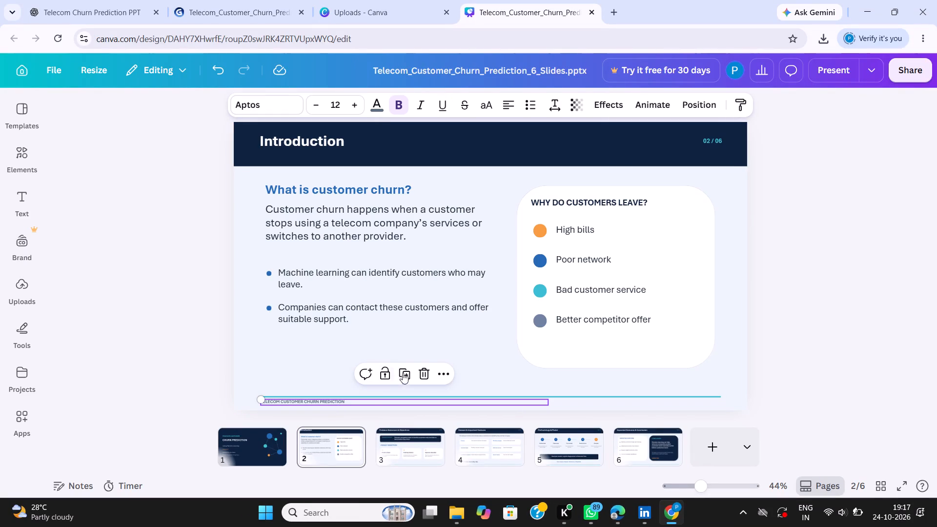
{"action": "left_click", "coordinate": [421, 374]}
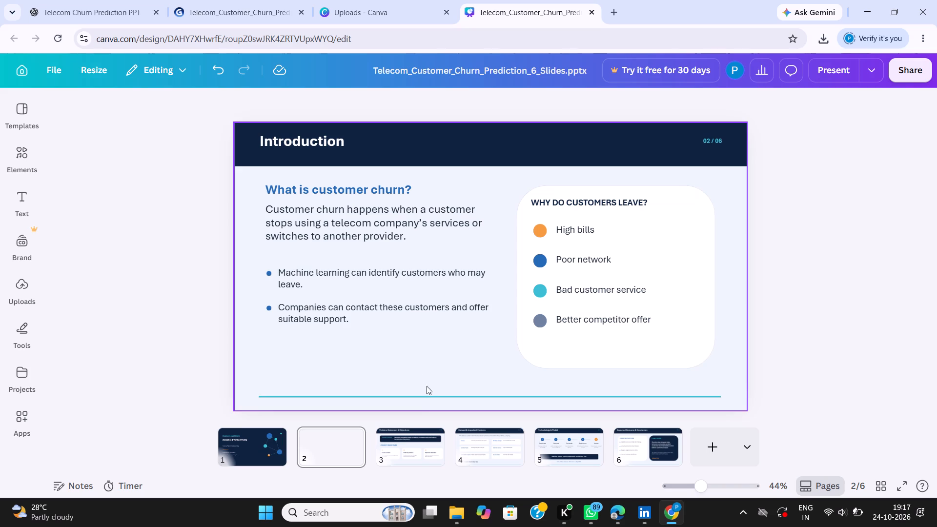
{"action": "left_click", "coordinate": [713, 139]}
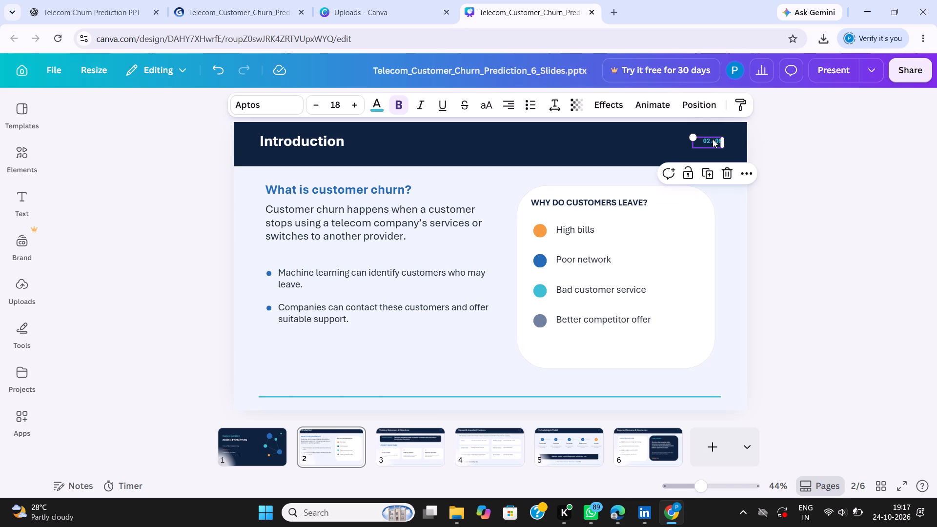
{"action": "left_click", "coordinate": [720, 172]}
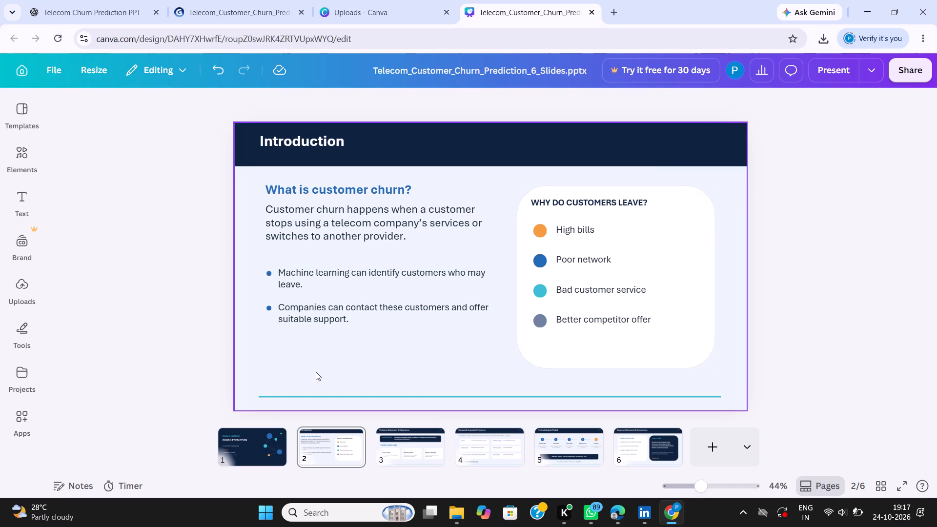
Delete the 03 / 06 page number and the TELECOM CUSTOMER CHURN PREDICTION footer from the Problem Statement & Objectives slide.
{"action": "left_click", "coordinate": [265, 441]}
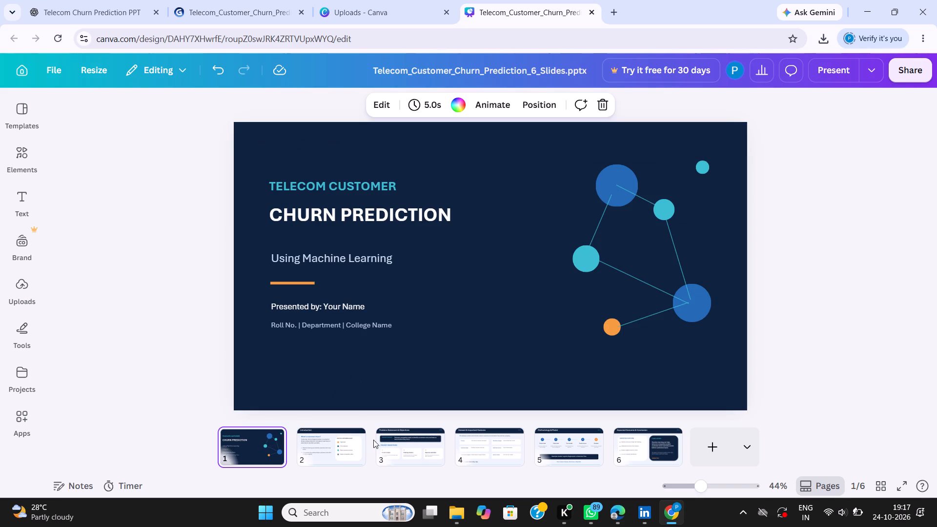
{"action": "left_click", "coordinate": [394, 451]}
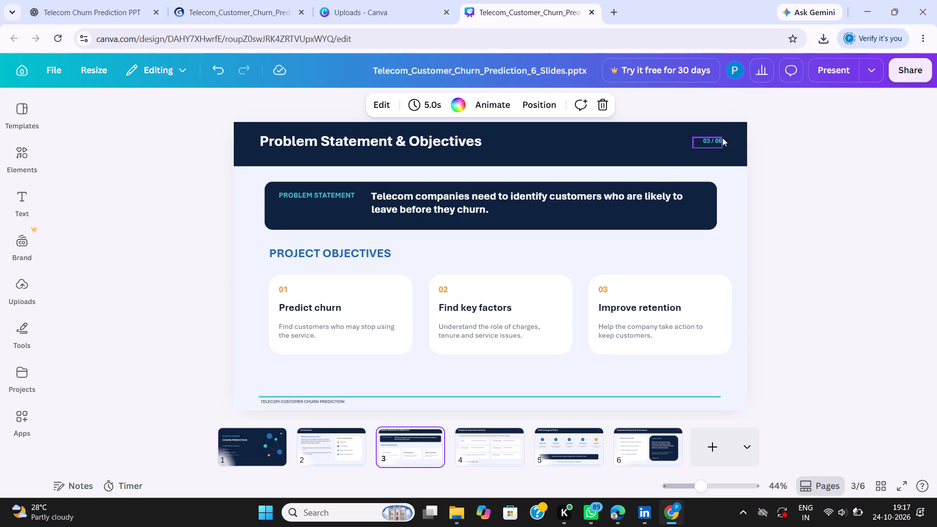
{"action": "left_click", "coordinate": [715, 144]}
{"action": "left_click", "coordinate": [727, 175]}
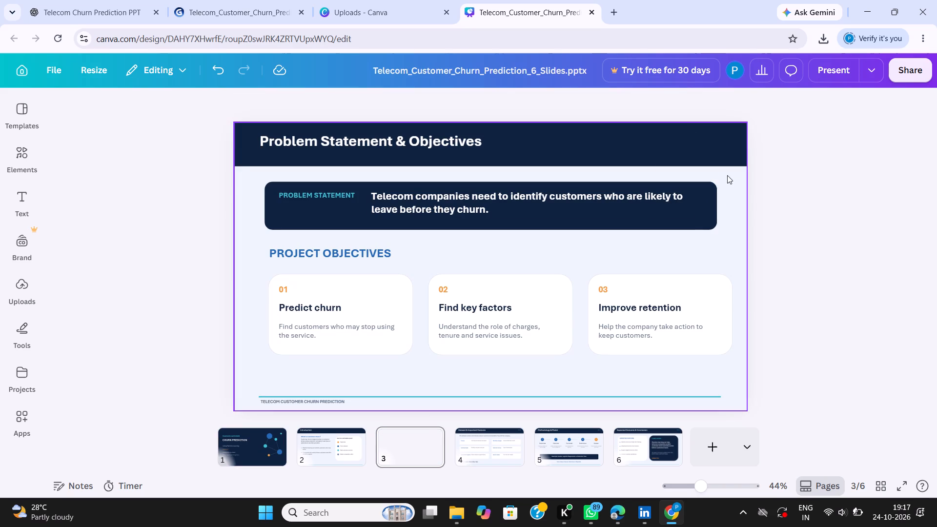
{"action": "left_click", "coordinate": [335, 403]}
{"action": "key", "text": "BackSpace"}
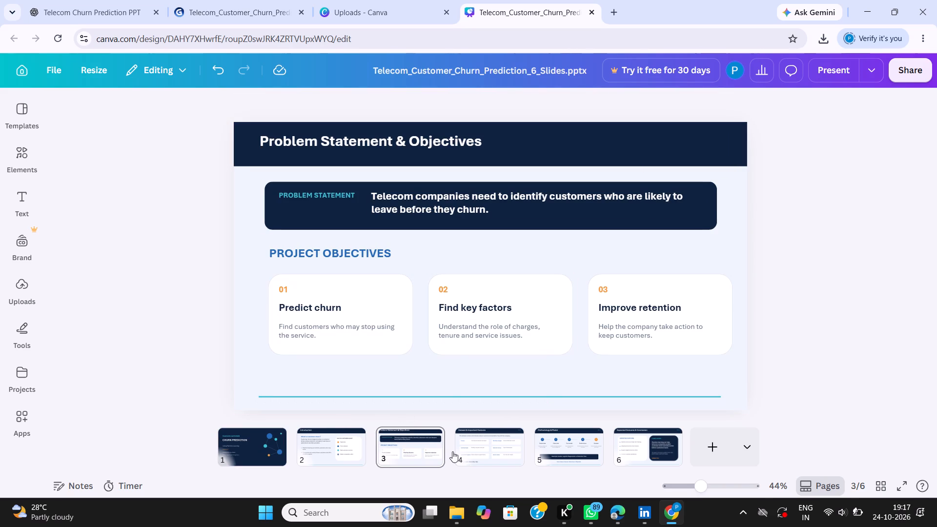
Delete the 04 / 06 page number and the TELECOM CUSTOMER CHURN PREDICTION footer from the Dataset & Important Features slide.
{"action": "left_click", "coordinate": [480, 457]}
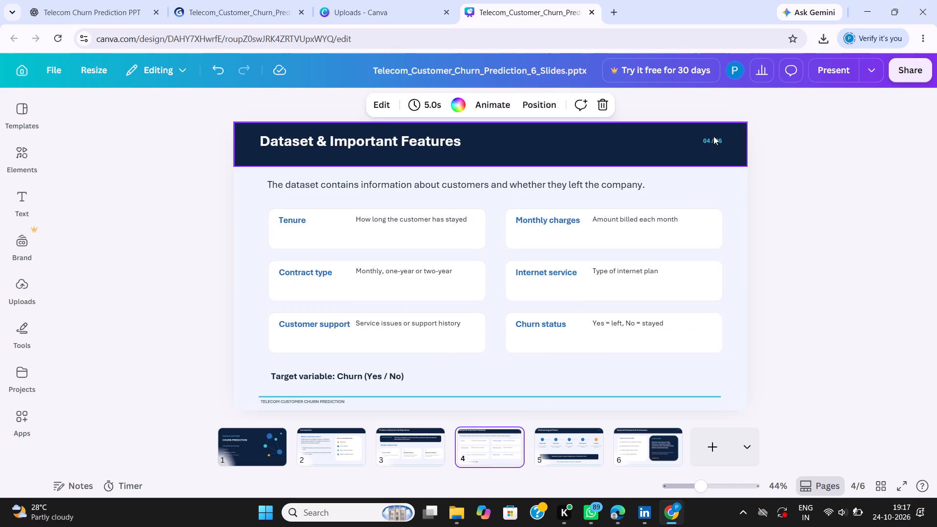
{"action": "left_click", "coordinate": [712, 140]}
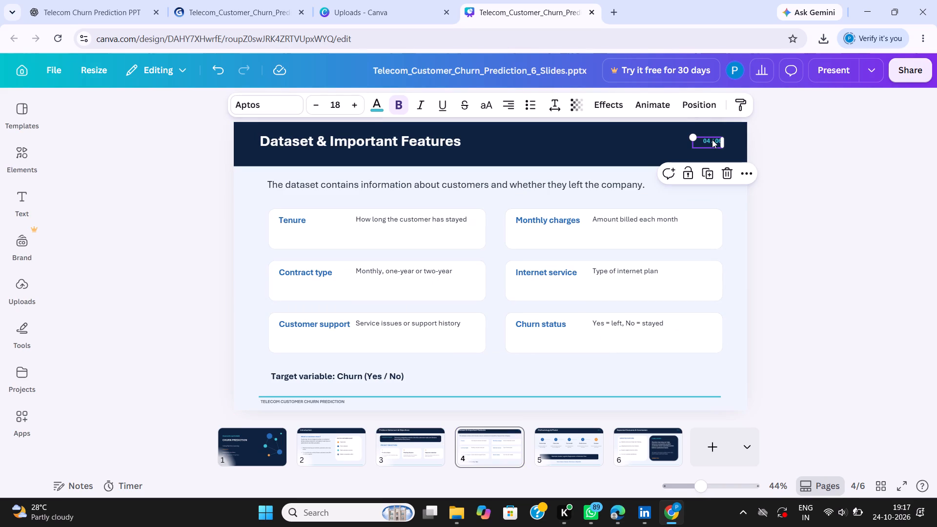
{"action": "key", "text": "BackSpace"}
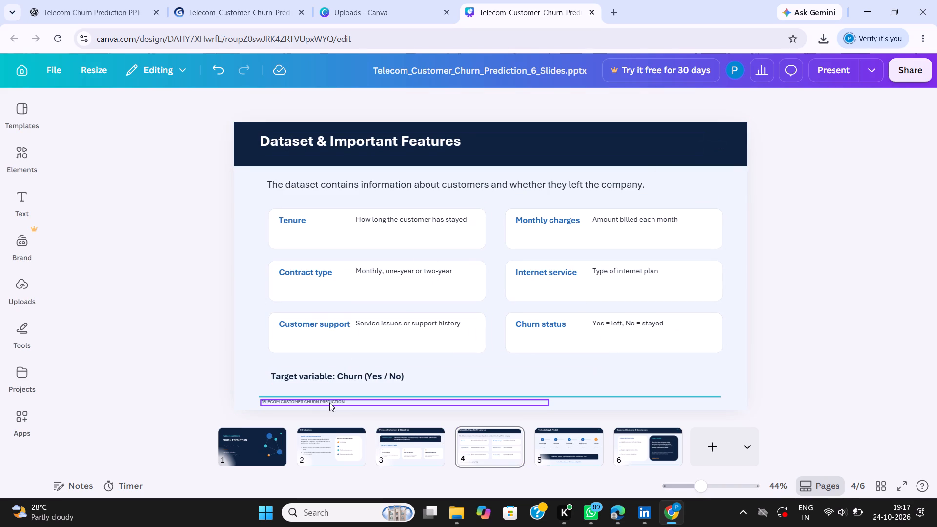
{"action": "left_click", "coordinate": [329, 403]}
{"action": "key", "text": "BackSpace"}
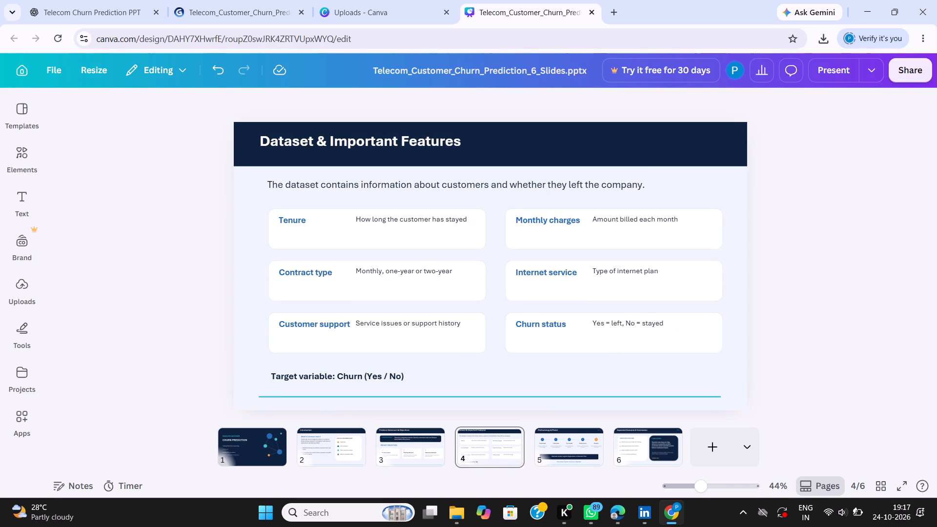
Delete the 05 / 06 page number and the TELECOM CUSTOMER CHURN PREDICTION footer from the Methodology & Model slide.
{"action": "left_click", "coordinate": [546, 442]}
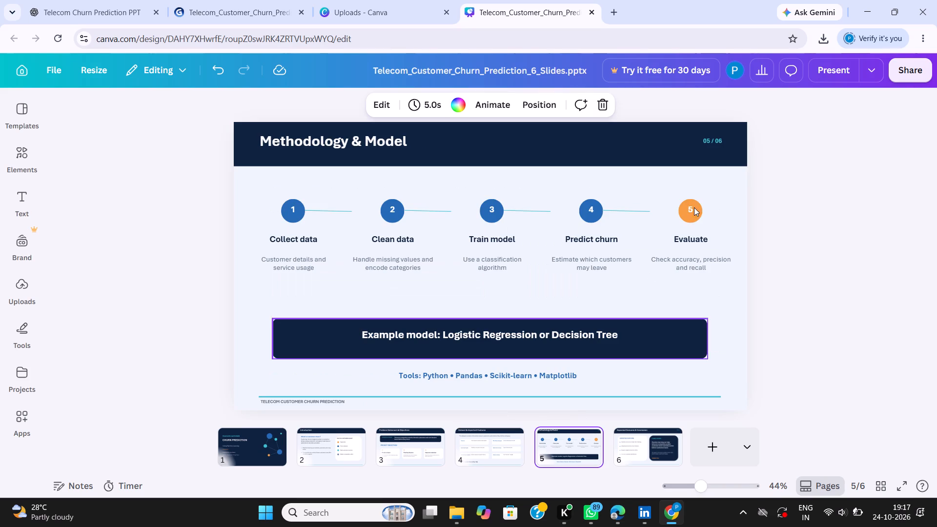
{"action": "left_click", "coordinate": [715, 144]}
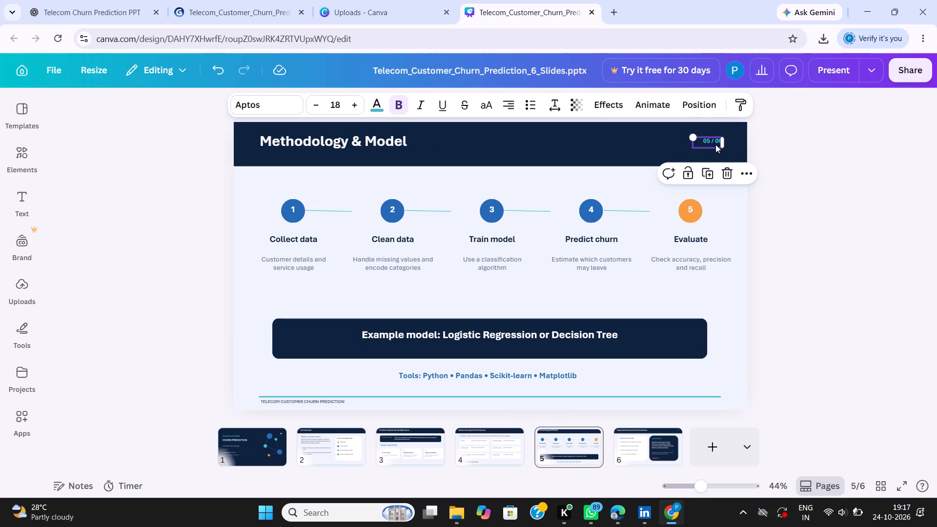
{"action": "key", "text": "BackSpace"}
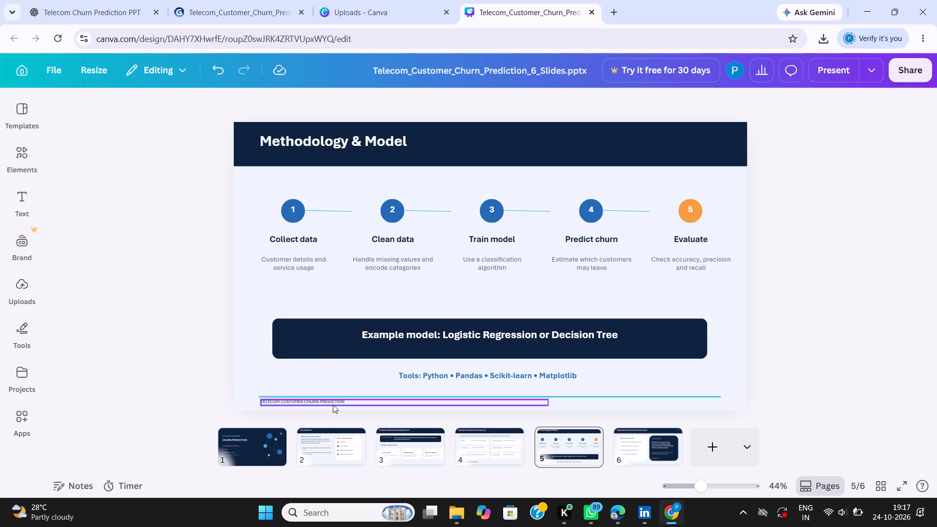
{"action": "left_click", "coordinate": [334, 403]}
{"action": "key", "text": "BackSpace"}
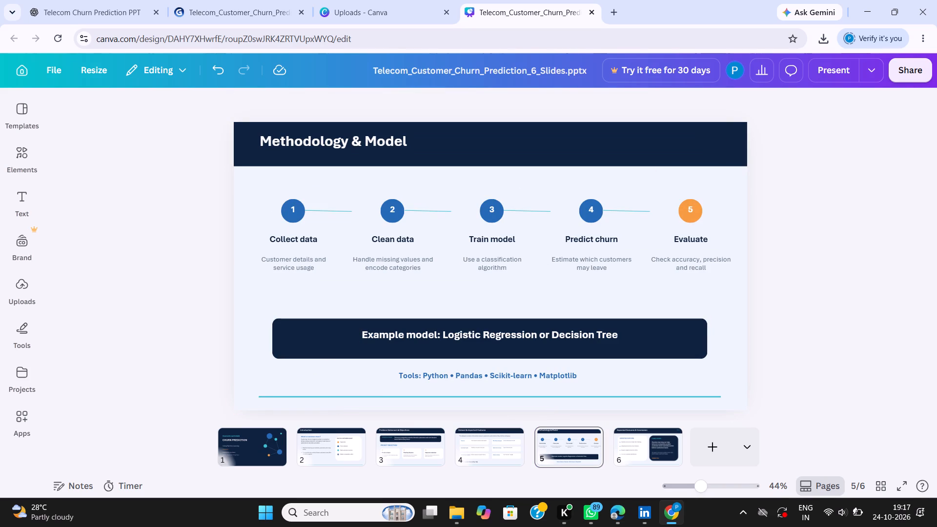
Delete the 06 / 06 page number and the TELECOM CUSTOMER CHURN PREDICTION footer from the Expected Outcome & Conclusion slide.
{"action": "left_click", "coordinate": [662, 440]}
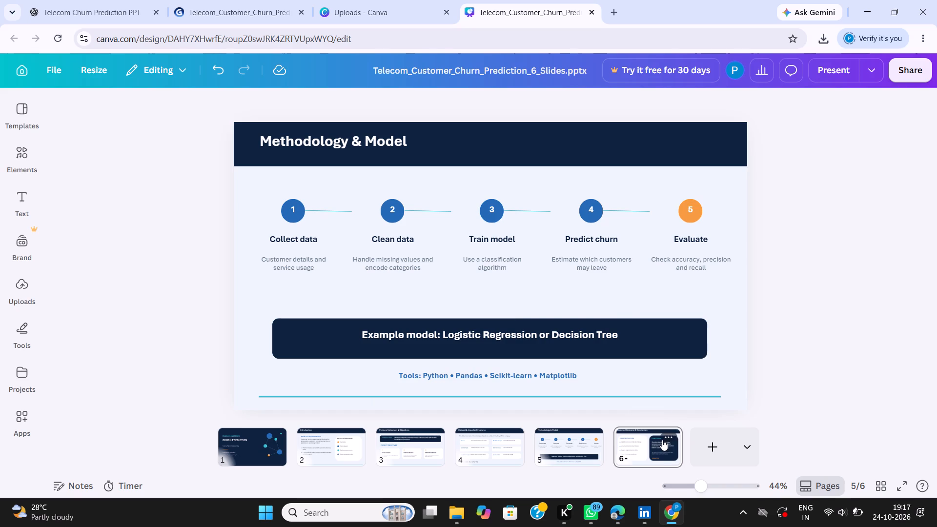
{"action": "left_click", "coordinate": [717, 139]}
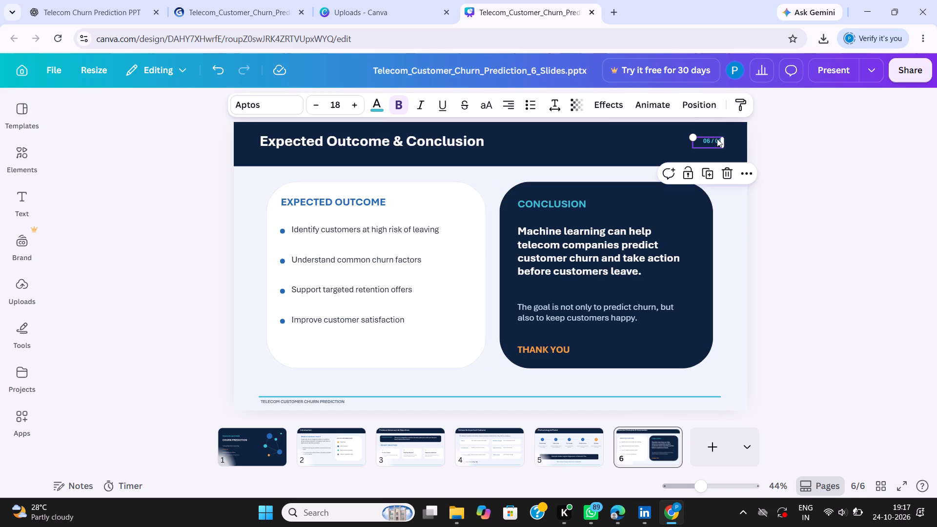
{"action": "key", "text": "BackSpace"}
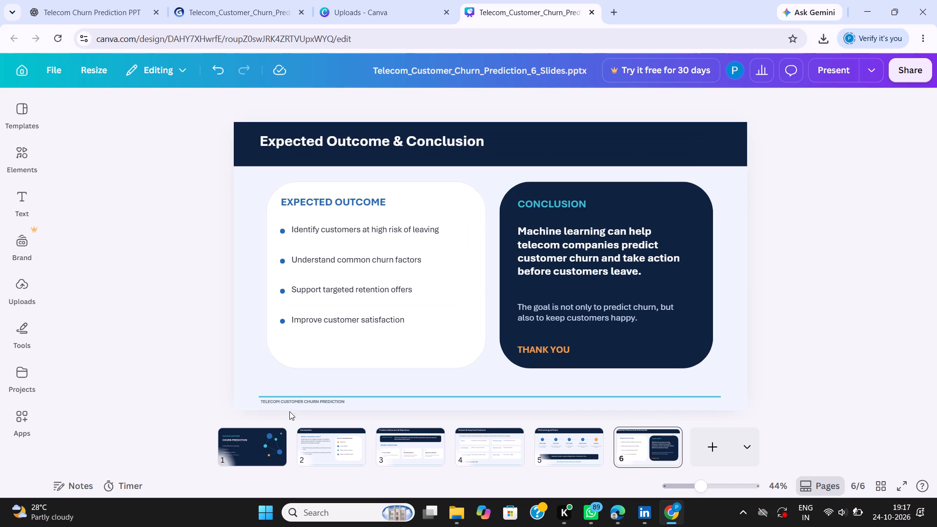
{"action": "left_click", "coordinate": [292, 400]}
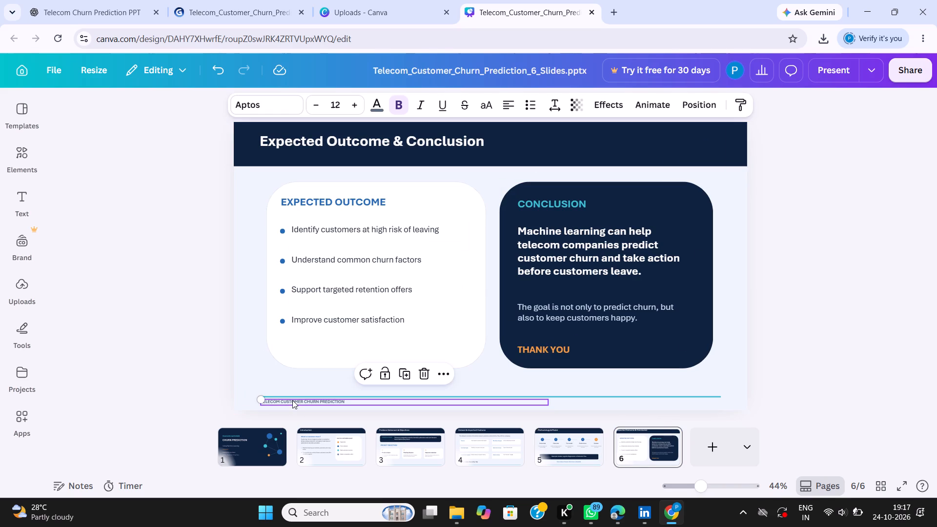
{"action": "key", "text": "BackSpace"}
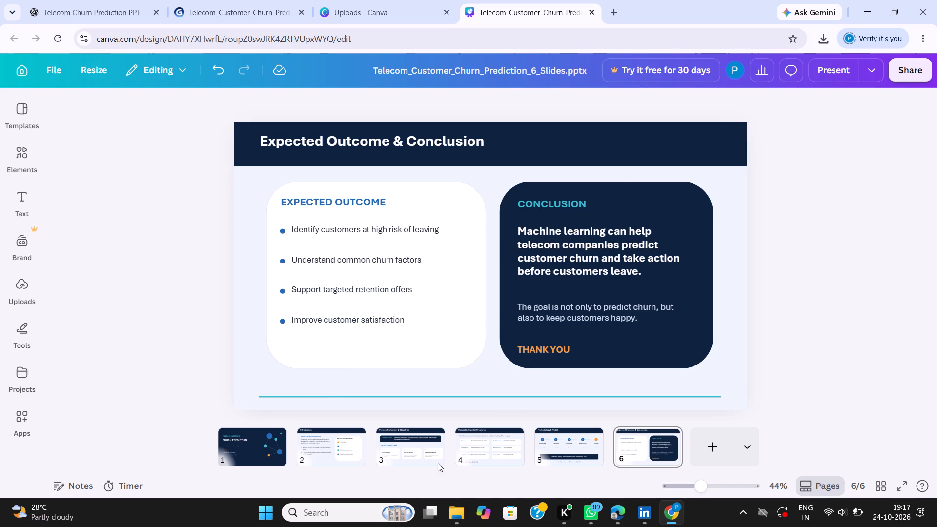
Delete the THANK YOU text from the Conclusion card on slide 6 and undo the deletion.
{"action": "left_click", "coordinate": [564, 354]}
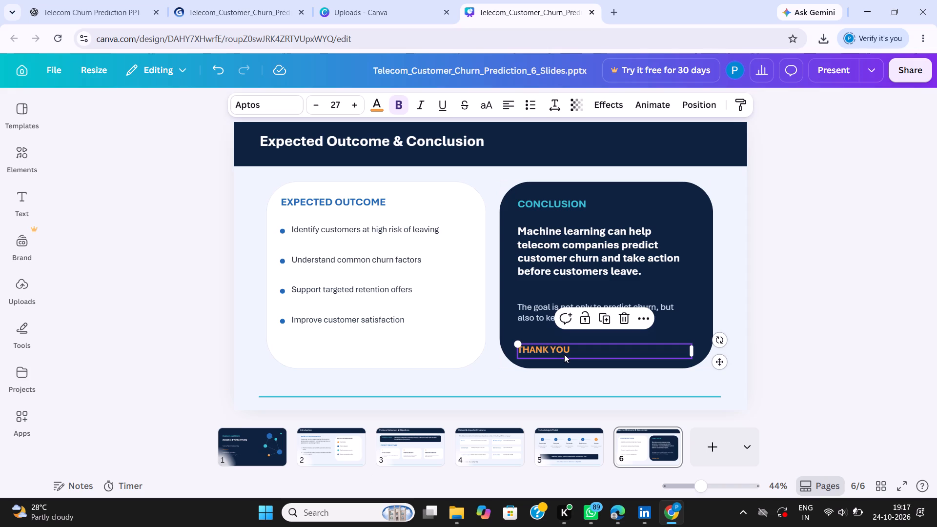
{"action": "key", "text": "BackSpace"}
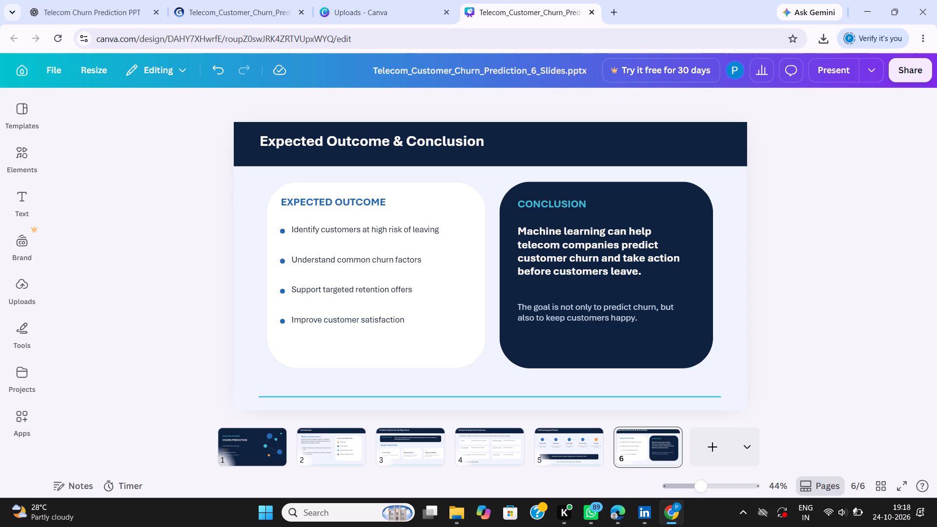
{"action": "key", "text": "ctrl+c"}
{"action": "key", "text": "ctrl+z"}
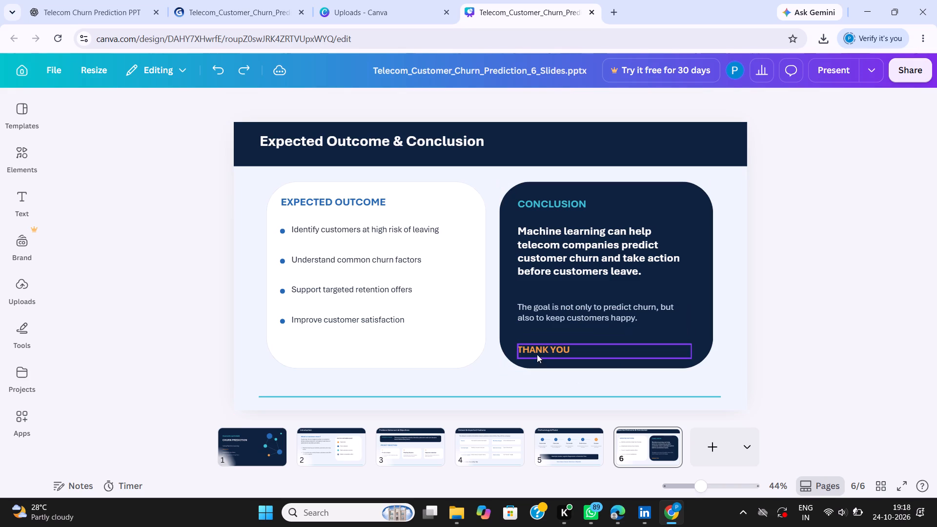
Copy the THANK YOU text from the Conclusion card and add a blank seventh page after slide 6.
{"action": "left_click", "coordinate": [531, 345]}
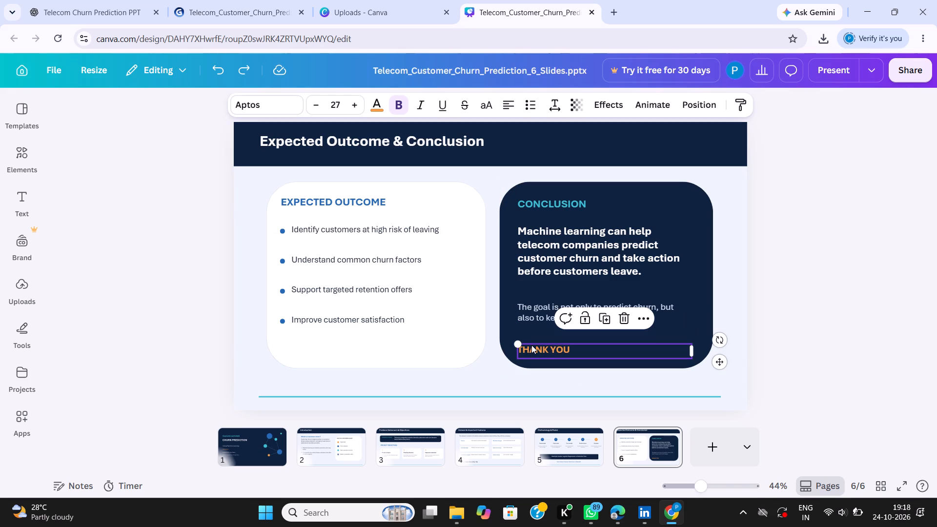
{"action": "key", "text": "ctrl+c"}
{"action": "left_click", "coordinate": [706, 459]}
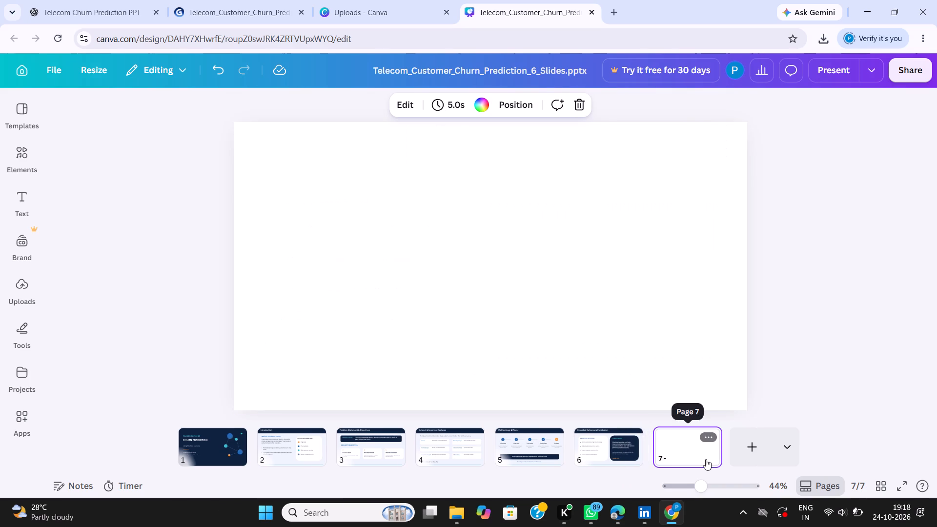
Copy the full-page light blue background shape from slide 6 and paste it onto the blank page 7.
{"action": "left_click", "coordinate": [595, 452]}
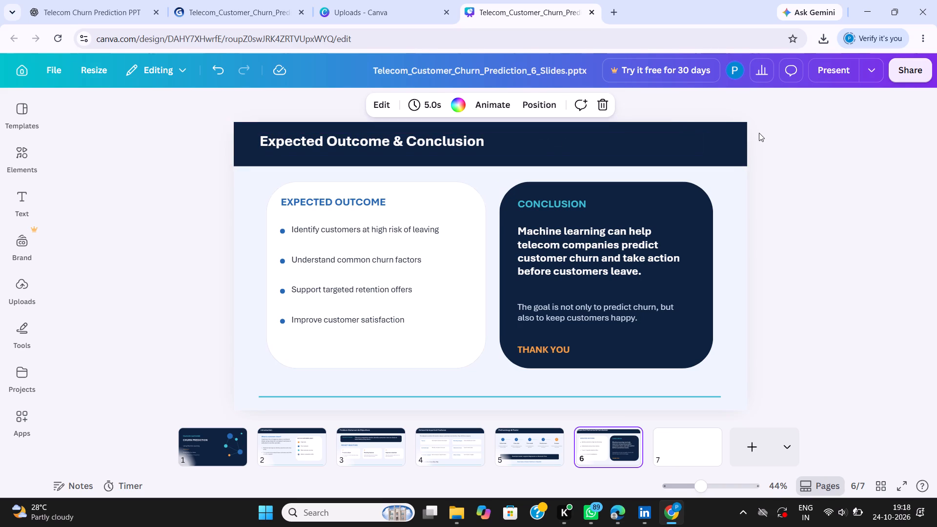
{"action": "left_click", "coordinate": [745, 165]}
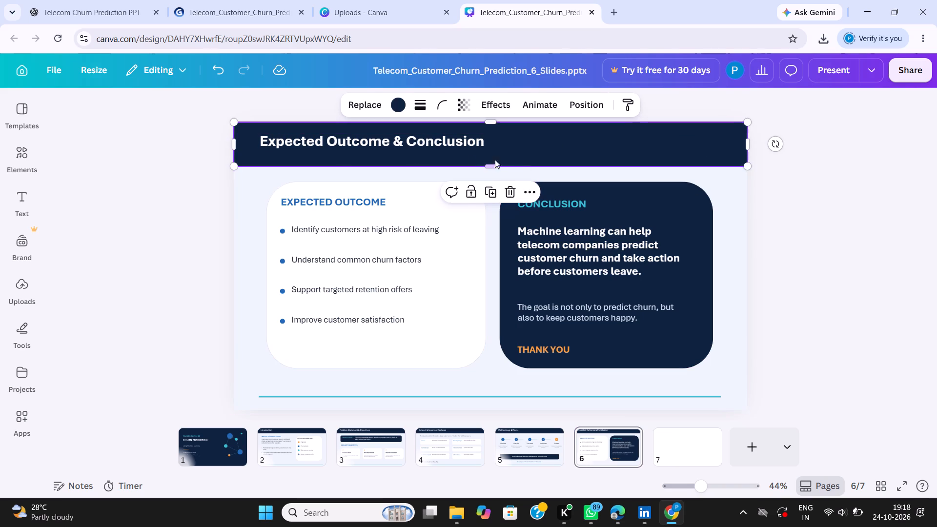
{"action": "left_click", "coordinate": [243, 252]}
{"action": "key", "text": "ctrl+c"}
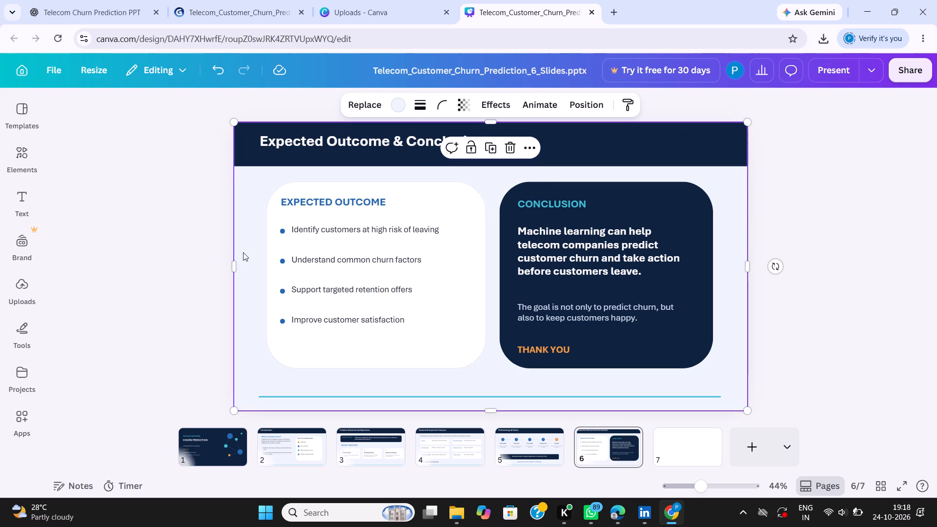
{"action": "left_click", "coordinate": [666, 450]}
{"action": "left_click", "coordinate": [367, 207]}
{"action": "key", "text": "ctrl+v"}
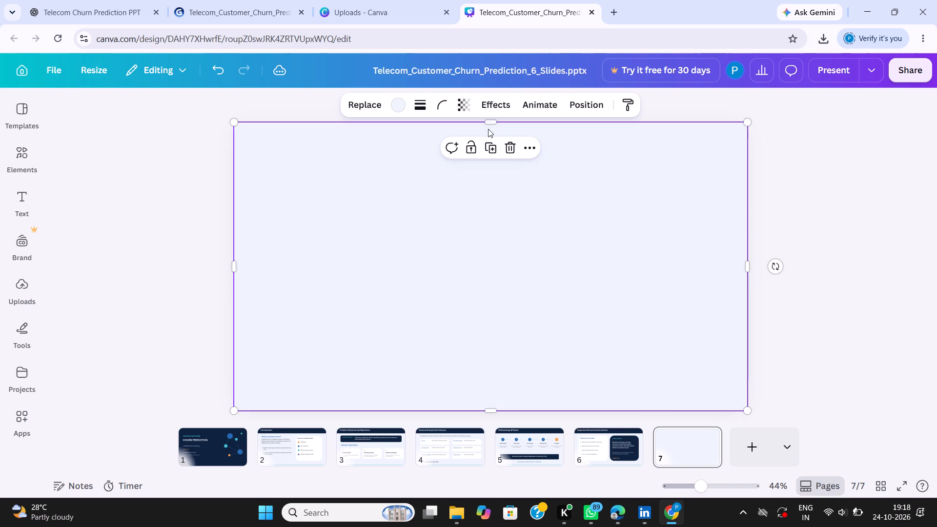
{"action": "left_click", "coordinate": [766, 243]}
{"action": "double_click", "coordinate": [688, 240]}
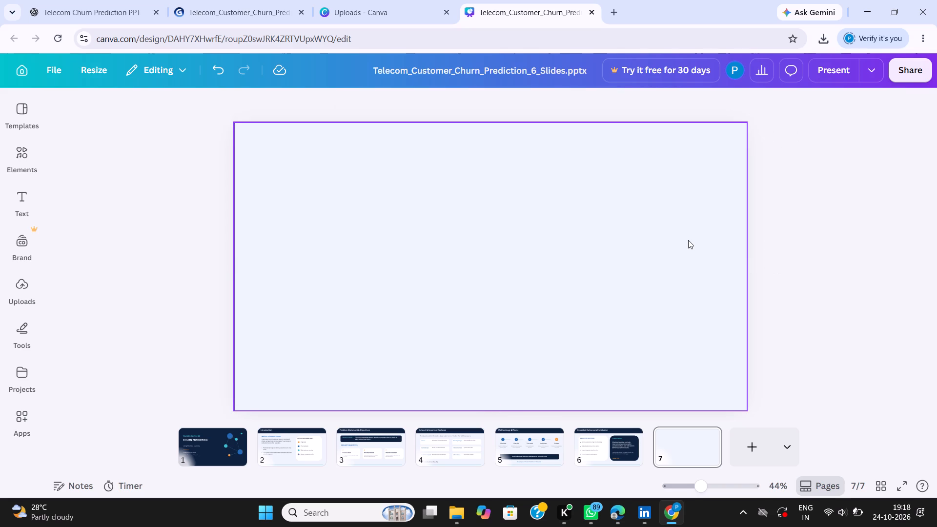
Paste the copied light blue background shape onto page 7 once more.
{"action": "key", "text": "ctrl+v"}
Copy the dark navy header bar from slide 6 and paste it onto page 7.
{"action": "left_click", "coordinate": [605, 454]}
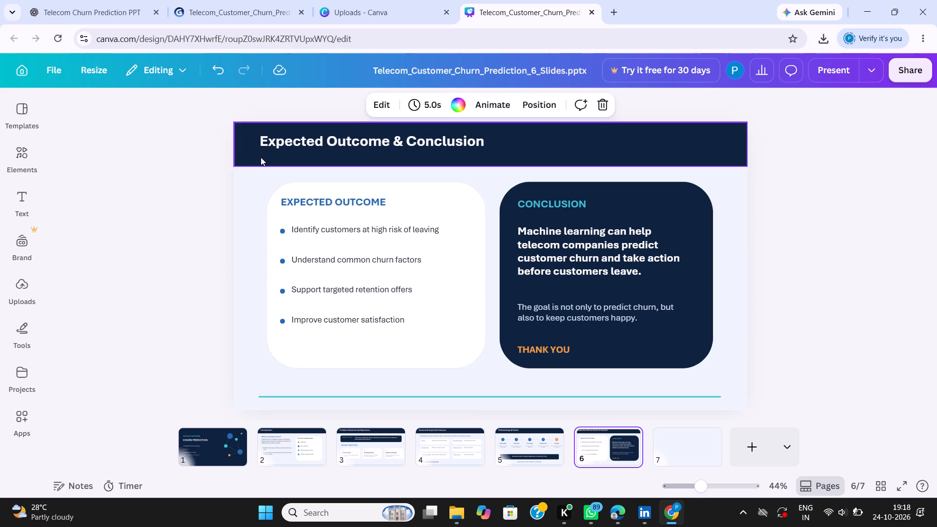
{"action": "left_click", "coordinate": [243, 161]}
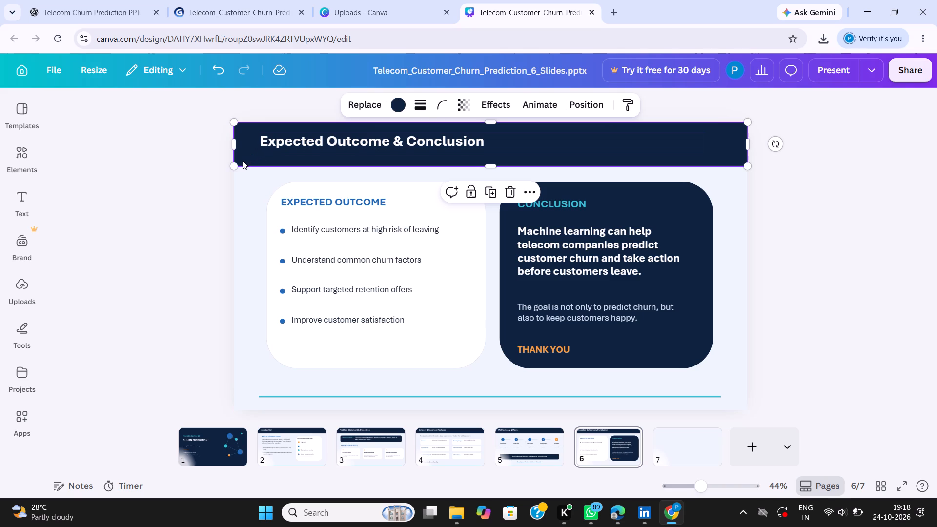
{"action": "key", "text": "ctrl+c"}
{"action": "left_click", "coordinate": [679, 445]}
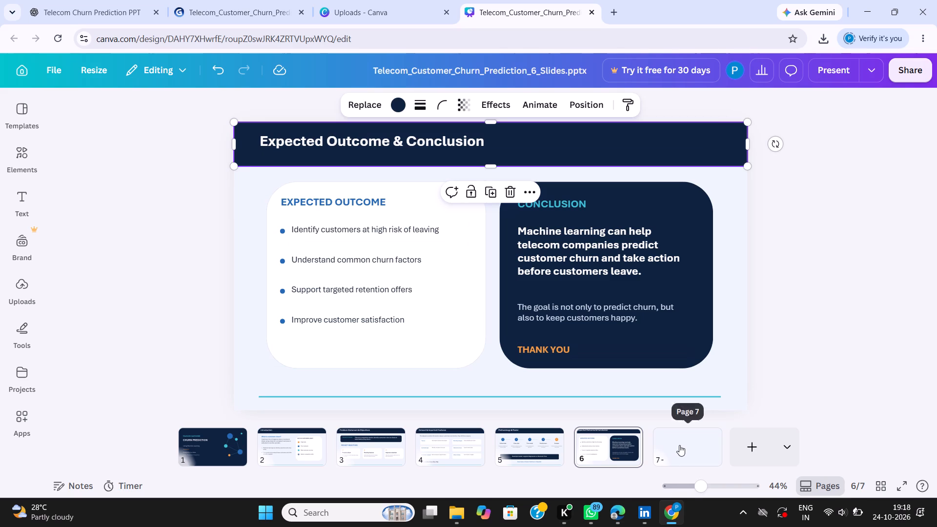
{"action": "left_click", "coordinate": [333, 256]}
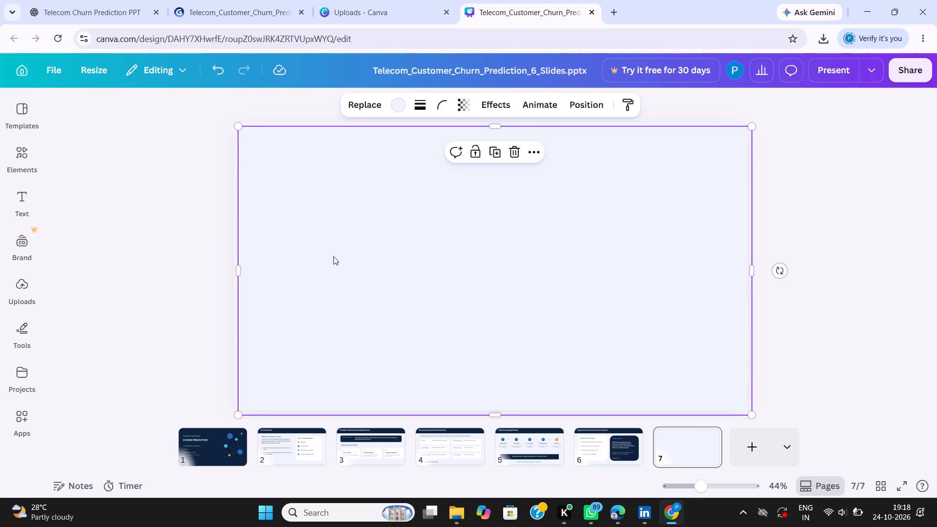
{"action": "key", "text": "ctrl+v"}
Copy the THANK YOU text from the Conclusion card on slide 6 and paste it onto page 7.
{"action": "left_click", "coordinate": [625, 447]}
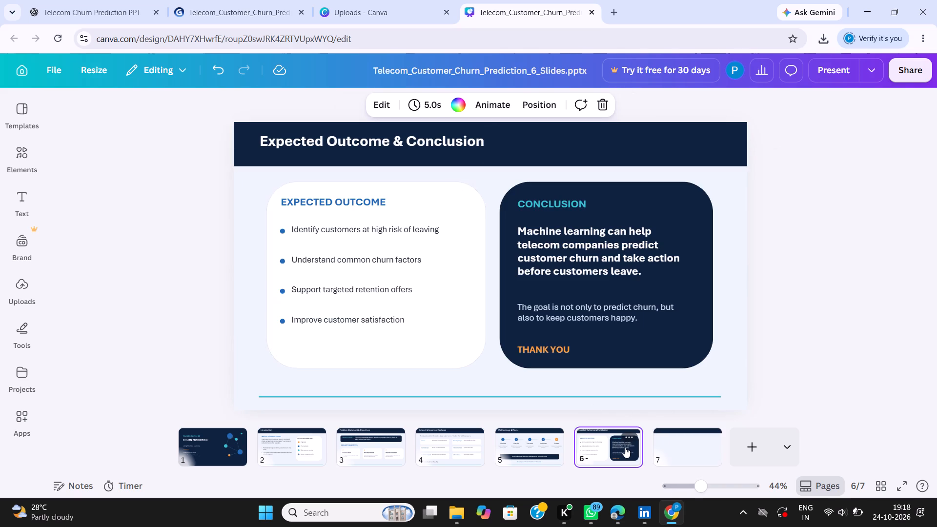
{"action": "left_click", "coordinate": [550, 348]}
{"action": "key", "text": "ctrl+c"}
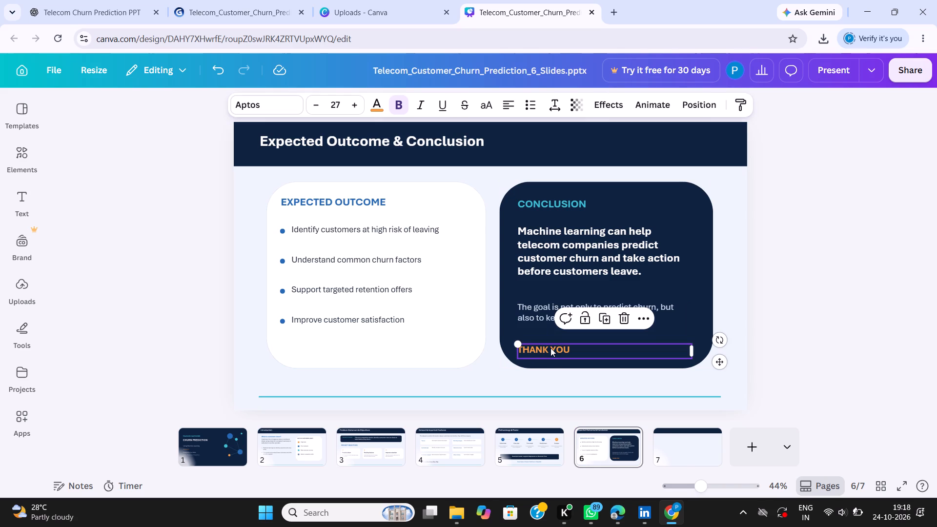
{"action": "left_click", "coordinate": [681, 458]}
{"action": "left_click", "coordinate": [466, 277]}
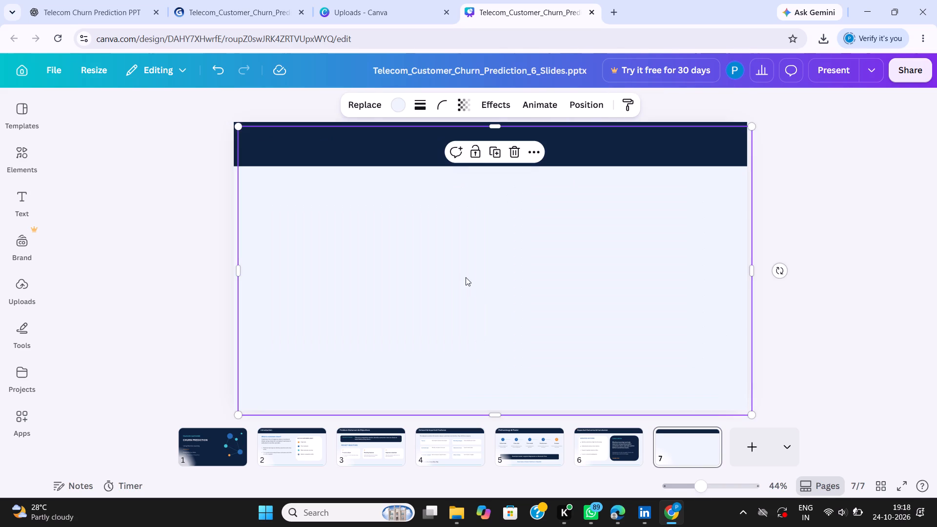
{"action": "key", "text": "ctrl+v"}
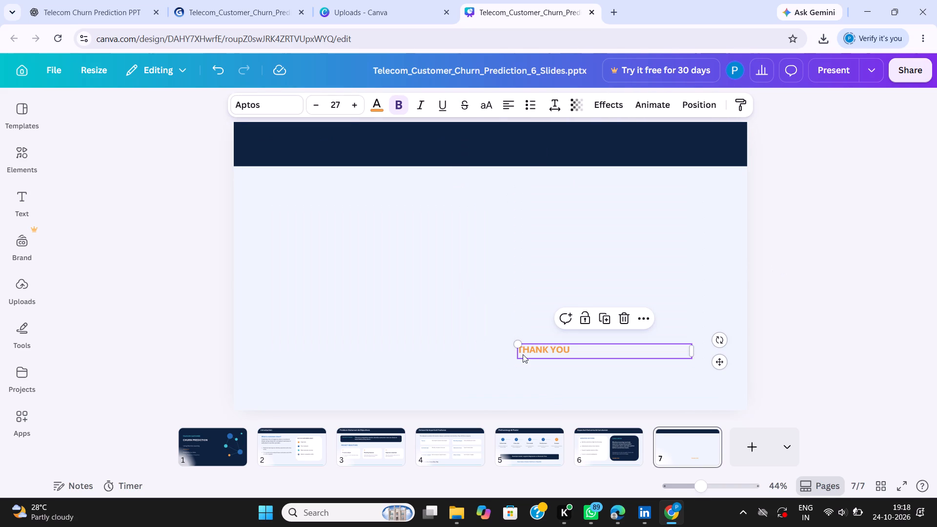
Enlarge the THANK YOU text on page 7 to about 42.5 font size and move it near the slide's centre.
{"action": "left_click", "coordinate": [517, 343]}
{"action": "left_click_drag", "start_coordinate": [536, 350], "coordinate": [404, 286]}
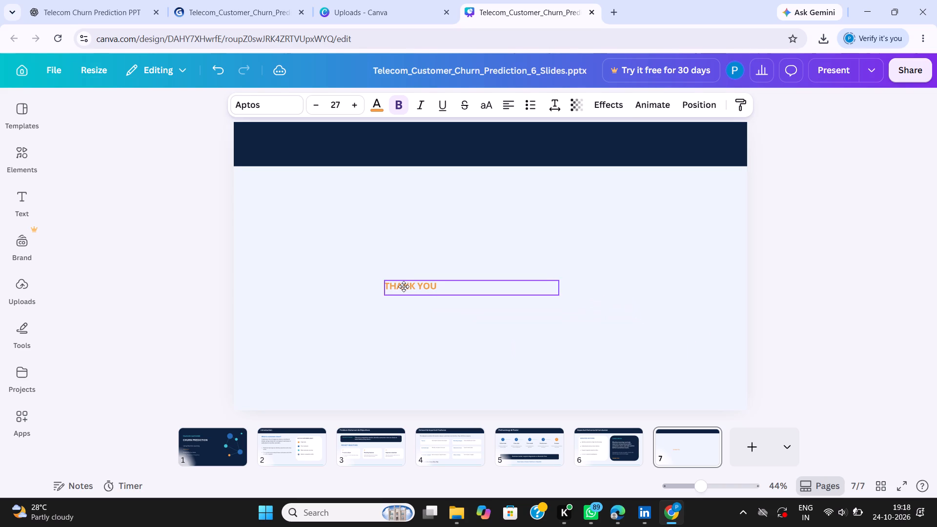
{"action": "left_click_drag", "start_coordinate": [404, 286], "coordinate": [407, 281]}
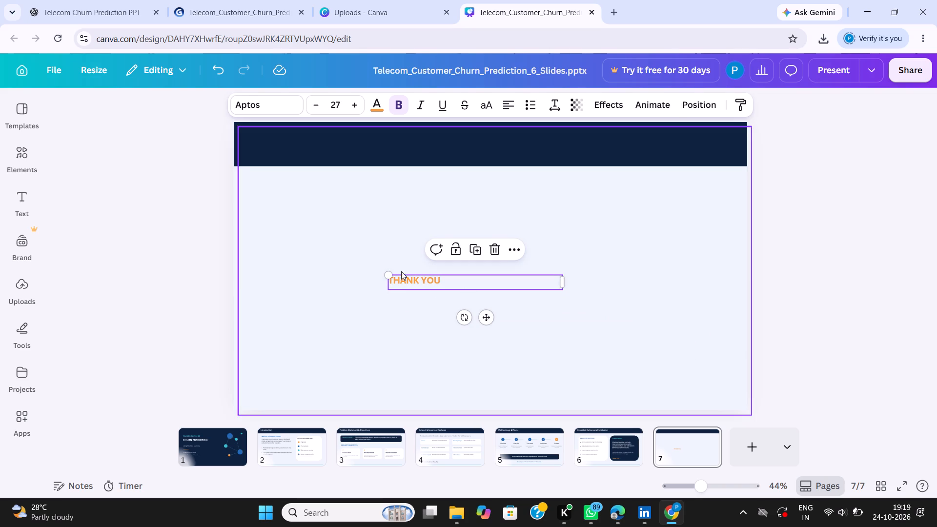
{"action": "left_click_drag", "start_coordinate": [388, 272], "coordinate": [321, 173]}
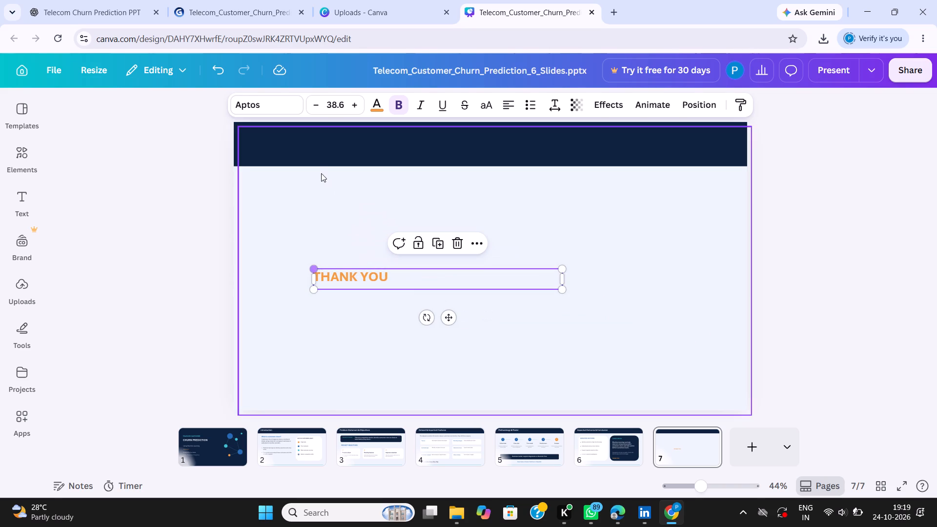
{"action": "left_click_drag", "start_coordinate": [312, 267], "coordinate": [308, 264]}
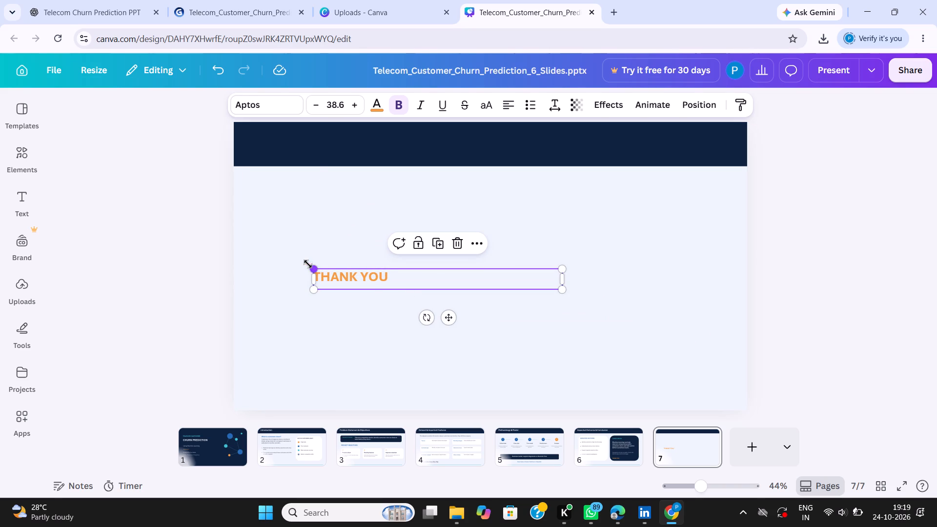
{"action": "left_click_drag", "start_coordinate": [308, 264], "coordinate": [289, 248]}
{"action": "left_click_drag", "start_coordinate": [334, 282], "coordinate": [444, 288]}
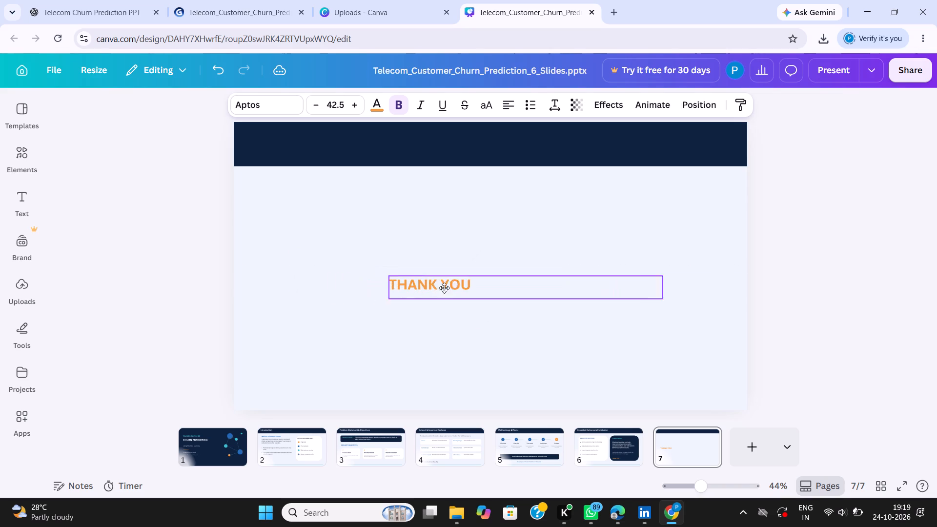
{"action": "left_click_drag", "start_coordinate": [444, 288], "coordinate": [453, 282]}
{"action": "left_click", "coordinate": [453, 282]}
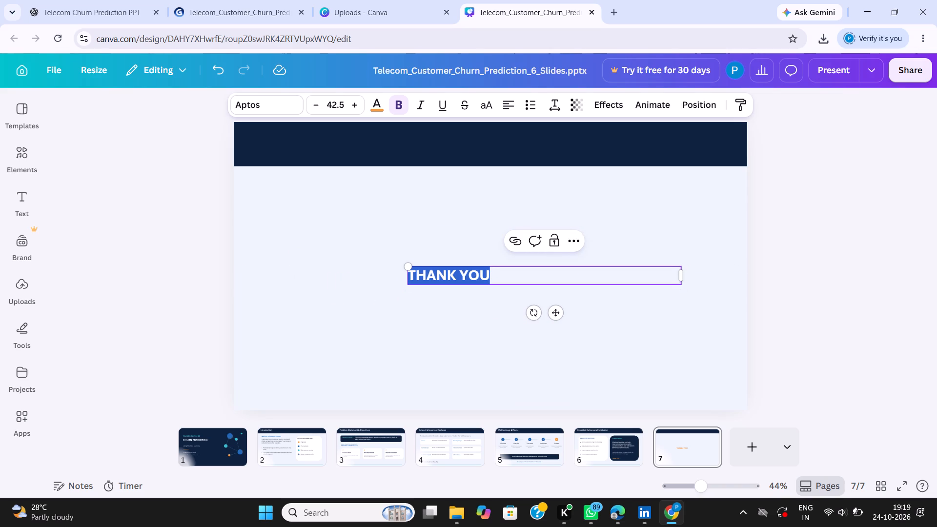
Resize the offset light blue background shape on page 7 so its left, right and upper edges match the page edges.
{"action": "left_click", "coordinate": [457, 243]}
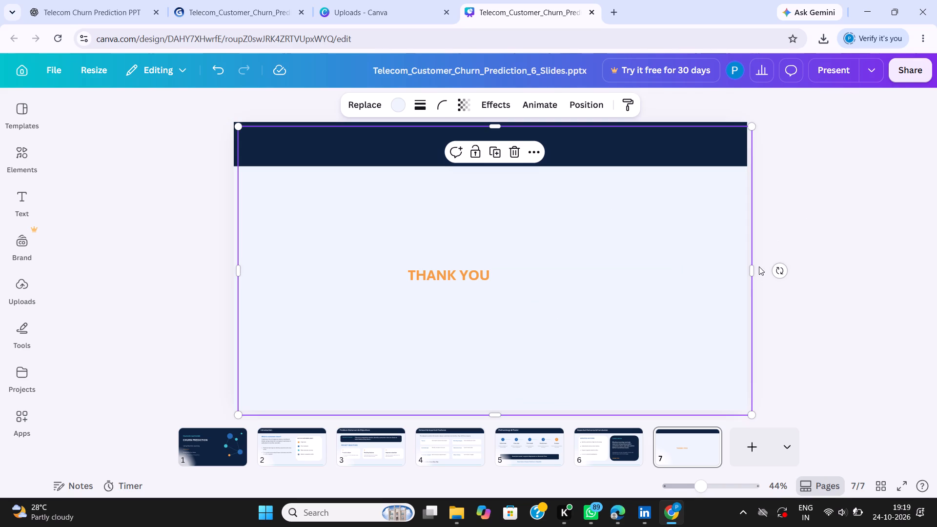
{"action": "left_click_drag", "start_coordinate": [751, 271], "coordinate": [745, 271]}
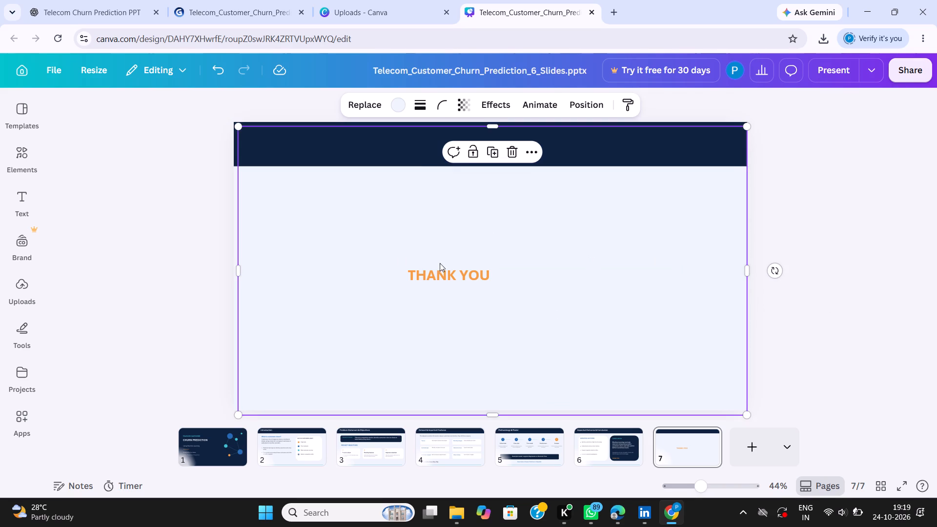
{"action": "left_click_drag", "start_coordinate": [238, 270], "coordinate": [229, 272]}
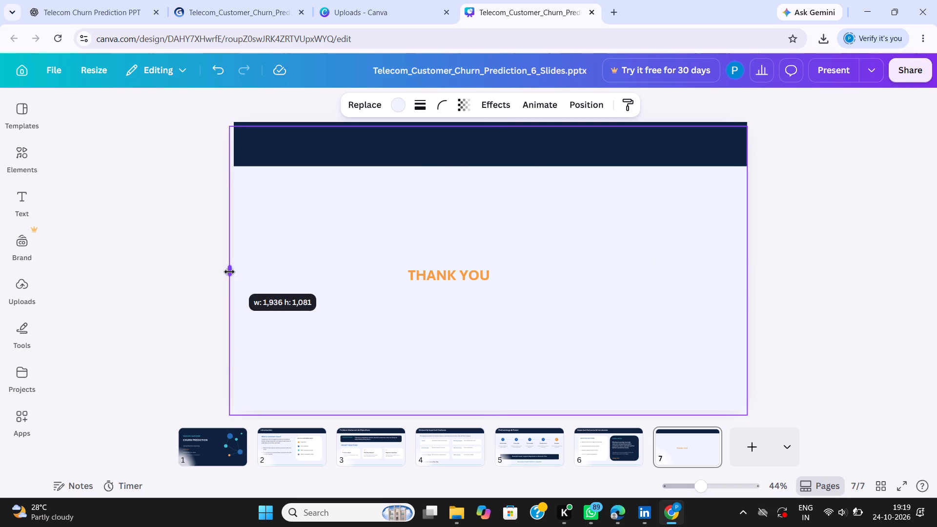
{"action": "left_click_drag", "start_coordinate": [229, 272], "coordinate": [234, 271]}
{"action": "left_click_drag", "start_coordinate": [489, 127], "coordinate": [489, 121]}
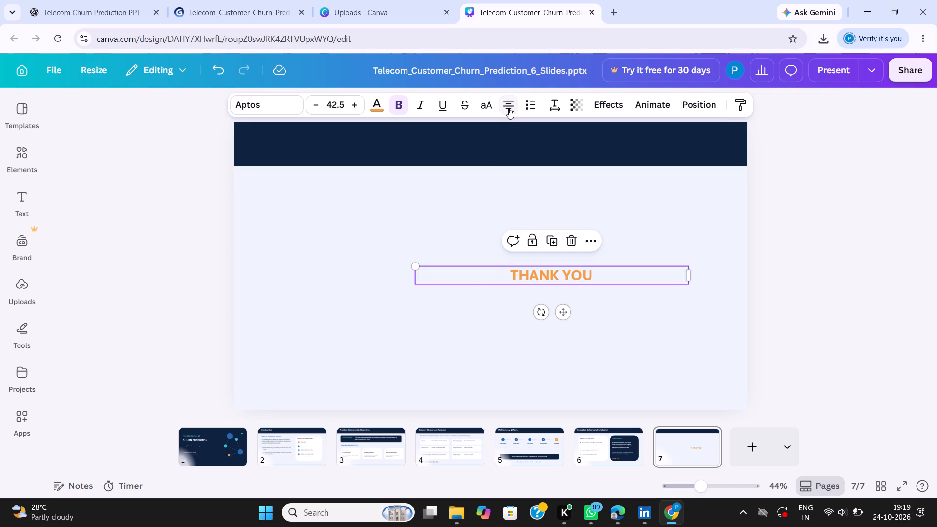
{"action": "left_click", "coordinate": [509, 108]}
{"action": "left_click", "coordinate": [509, 108]}
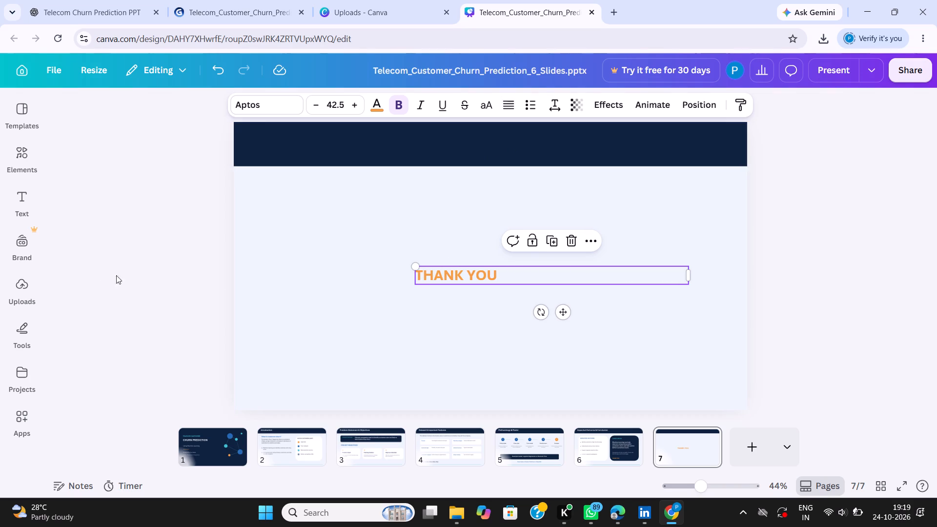
{"action": "left_click", "coordinate": [136, 273]}
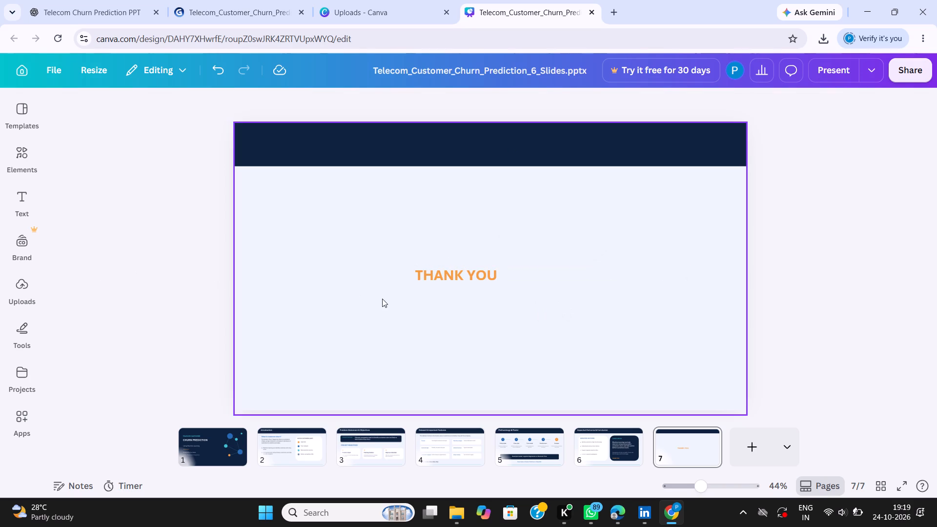
Move the Roll No. | Department | College Name line on the title slide slightly down, away from the Presented by line.
{"action": "left_click", "coordinate": [218, 453]}
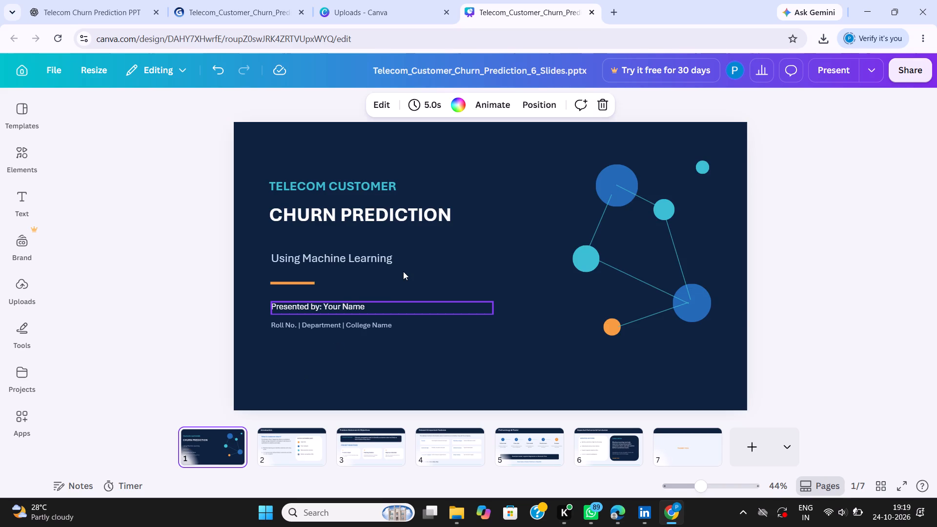
{"action": "left_click", "coordinate": [356, 305]}
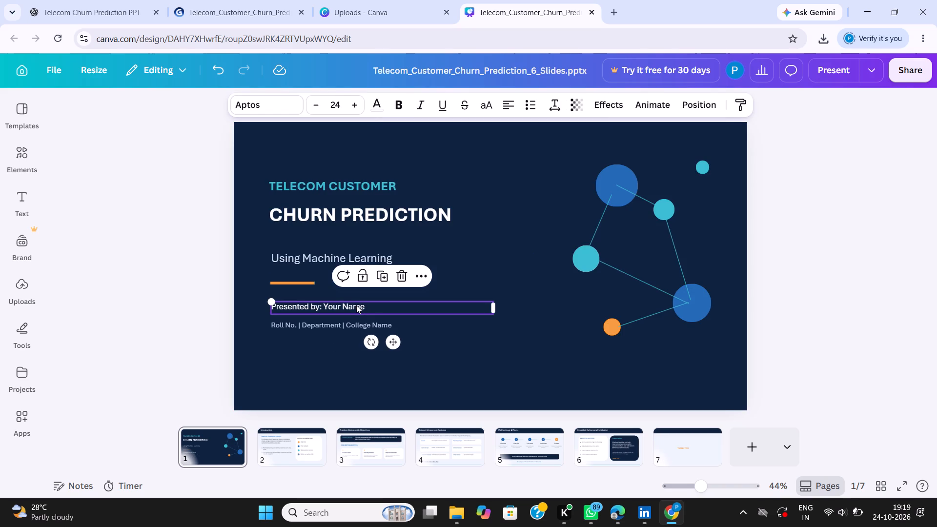
{"action": "left_click", "coordinate": [391, 327]}
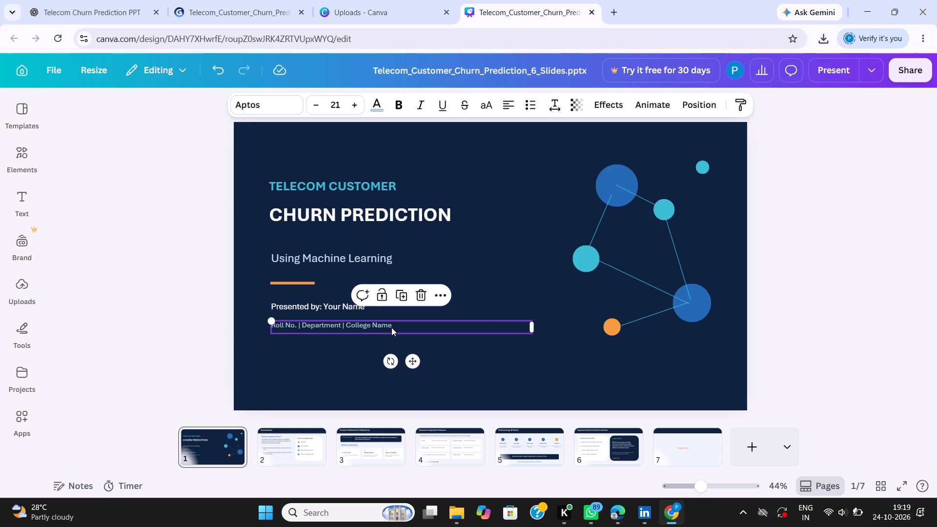
{"action": "left_click_drag", "start_coordinate": [534, 328], "coordinate": [533, 336]}
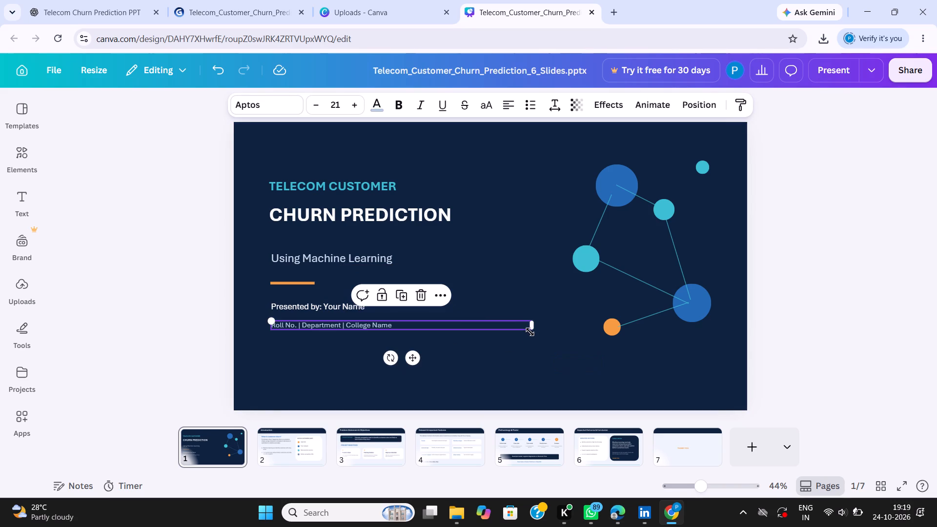
{"action": "left_click_drag", "start_coordinate": [532, 332], "coordinate": [532, 349]}
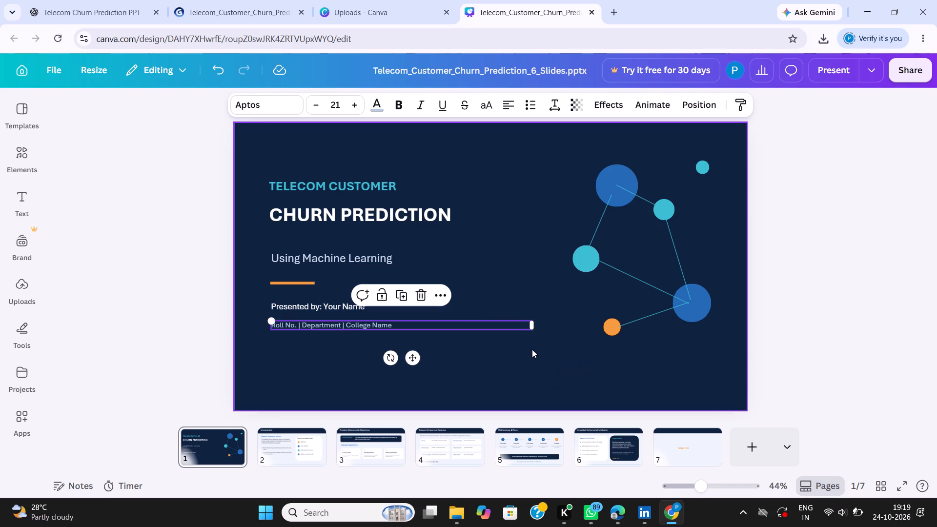
{"action": "left_click", "coordinate": [414, 362]}
{"action": "left_click_drag", "start_coordinate": [414, 362], "coordinate": [414, 365]}
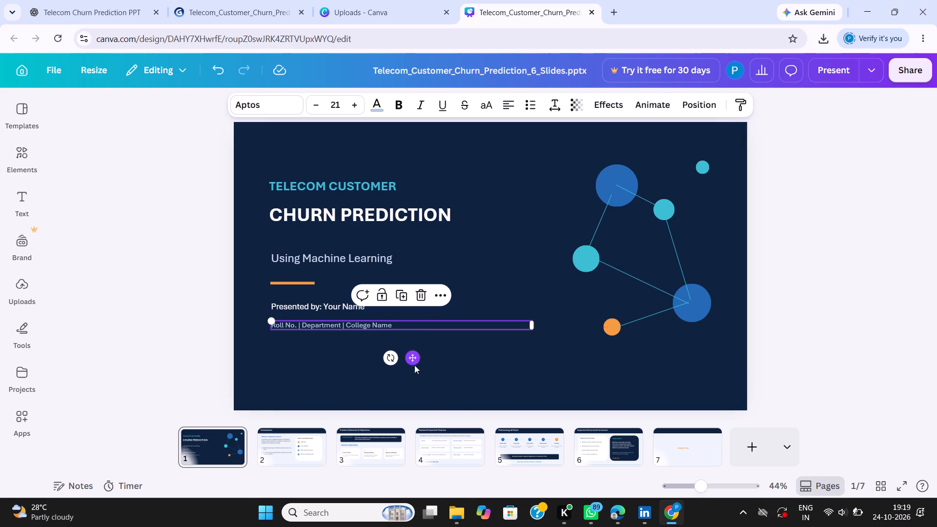
{"action": "left_click_drag", "start_coordinate": [414, 365], "coordinate": [414, 366]}
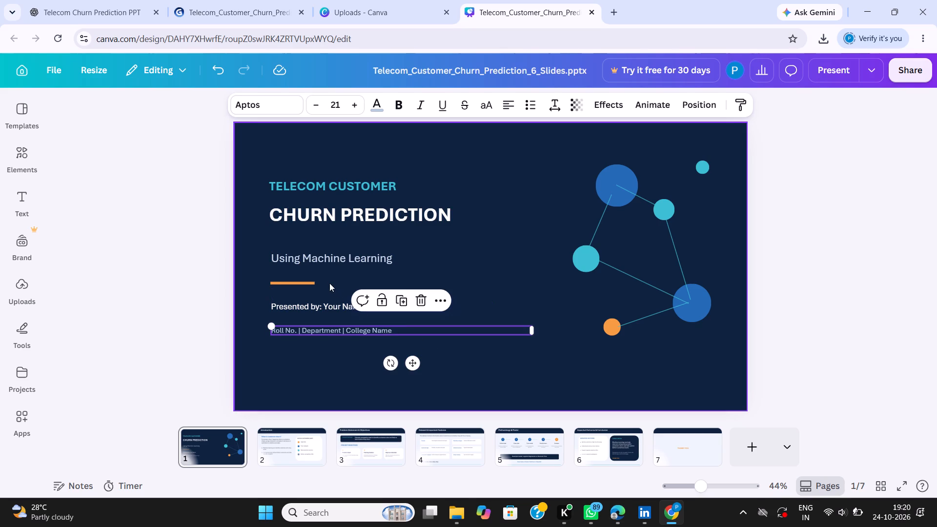
Delete the short orange divider line below Using Machine Learning on the title slide.
{"action": "left_click", "coordinate": [308, 281]}
{"action": "left_click", "coordinate": [308, 281]}
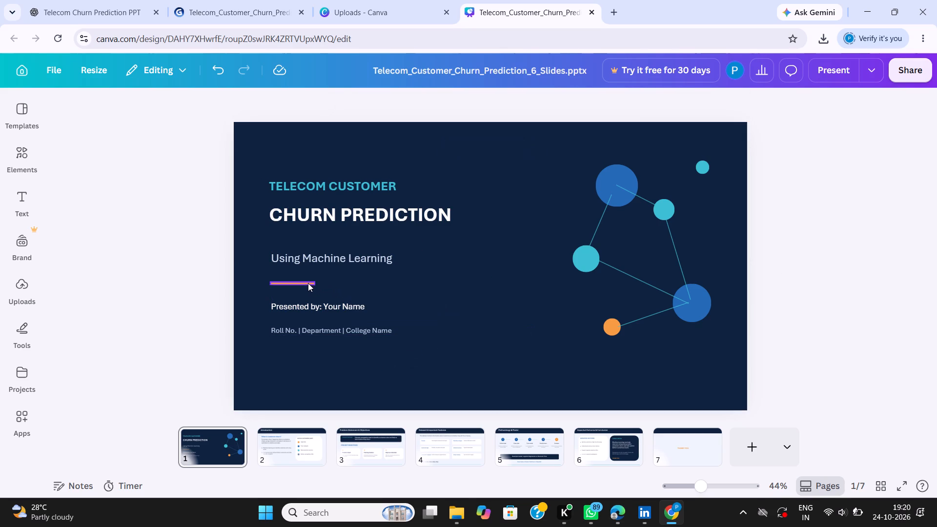
{"action": "left_click", "coordinate": [308, 283]}
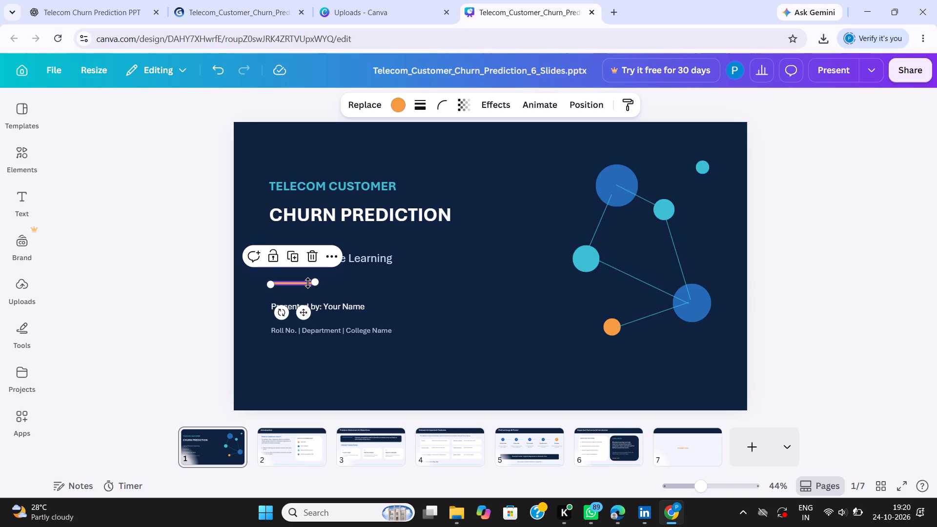
{"action": "key", "text": "BackSpace"}
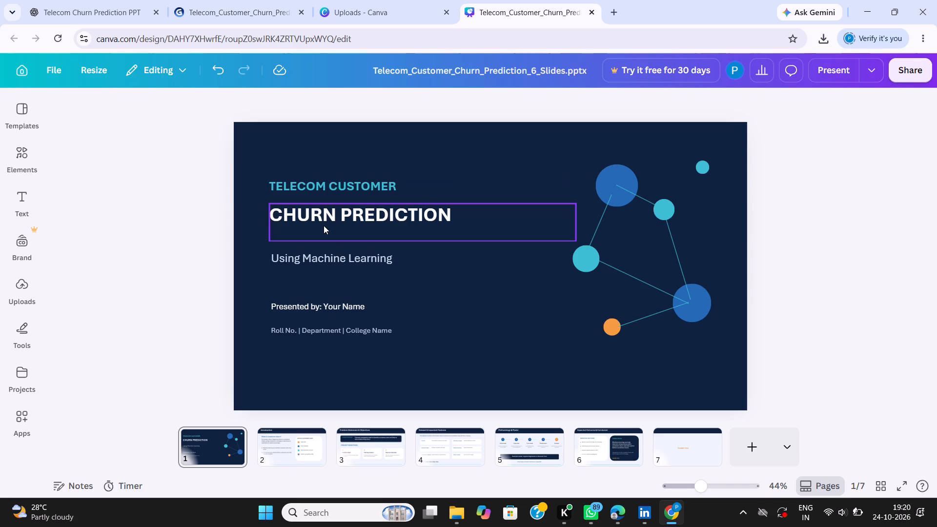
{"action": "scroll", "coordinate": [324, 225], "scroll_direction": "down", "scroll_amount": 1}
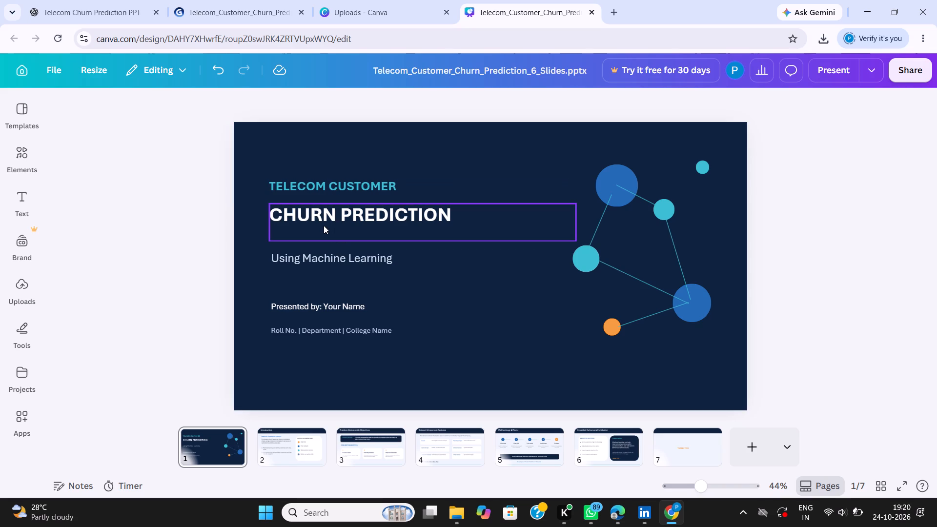
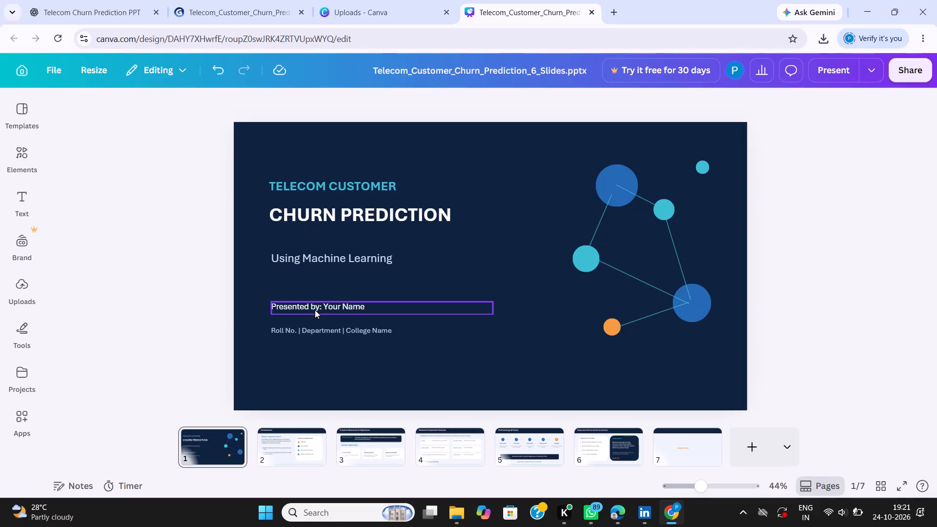
Delete the Presented by: Your Name line from the title slide.
{"action": "left_click", "coordinate": [312, 308]}
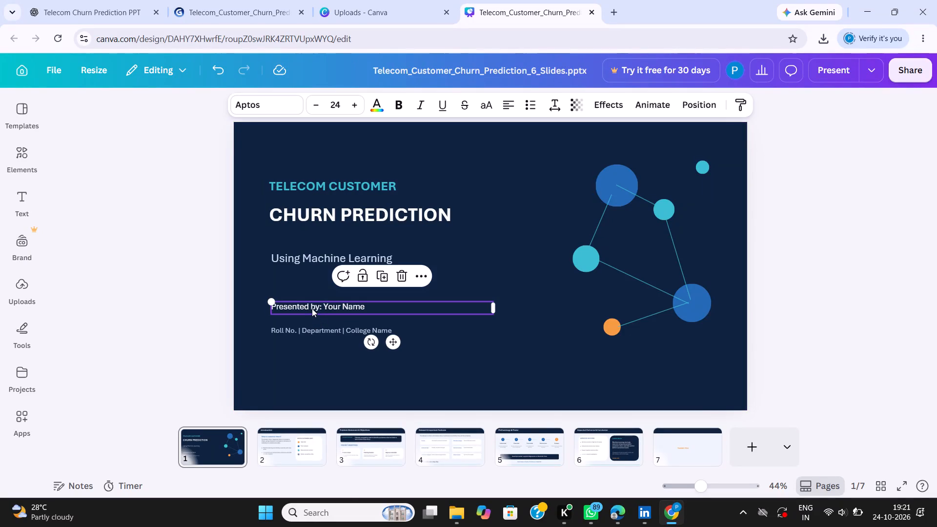
{"action": "left_click", "coordinate": [403, 276]}
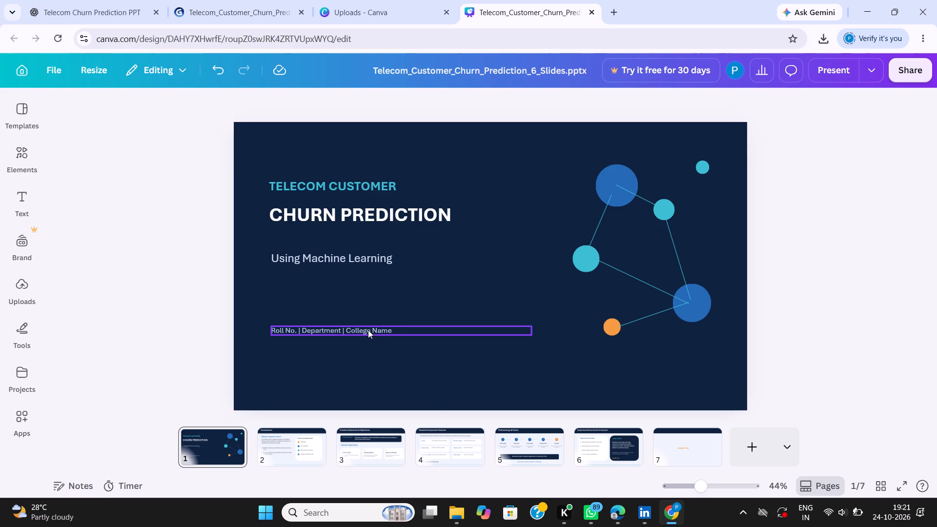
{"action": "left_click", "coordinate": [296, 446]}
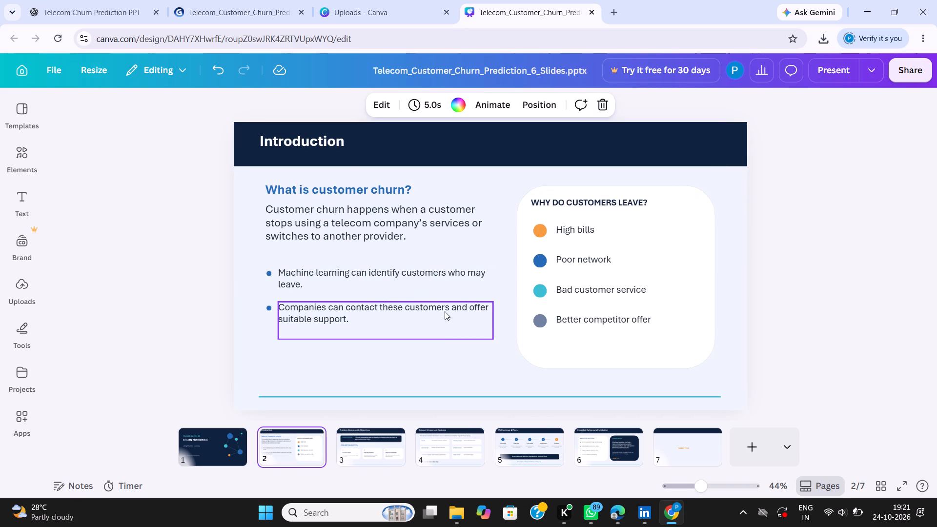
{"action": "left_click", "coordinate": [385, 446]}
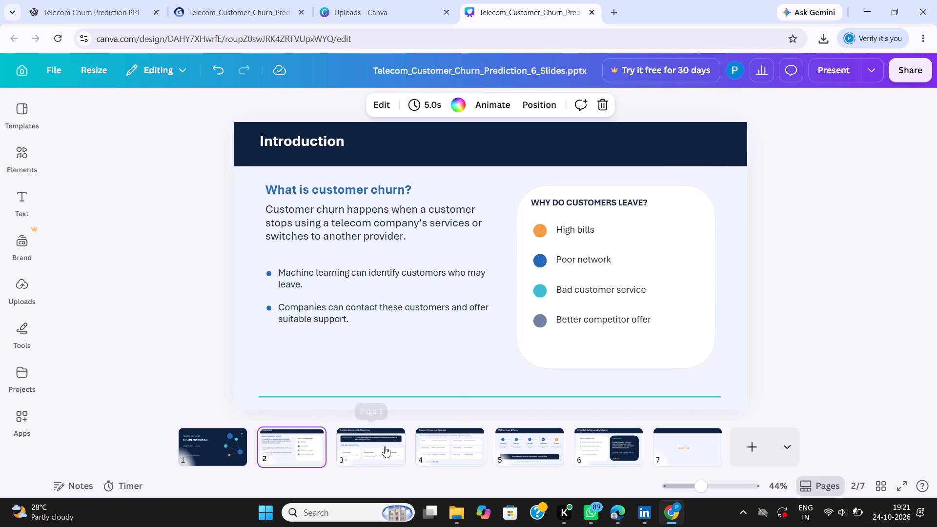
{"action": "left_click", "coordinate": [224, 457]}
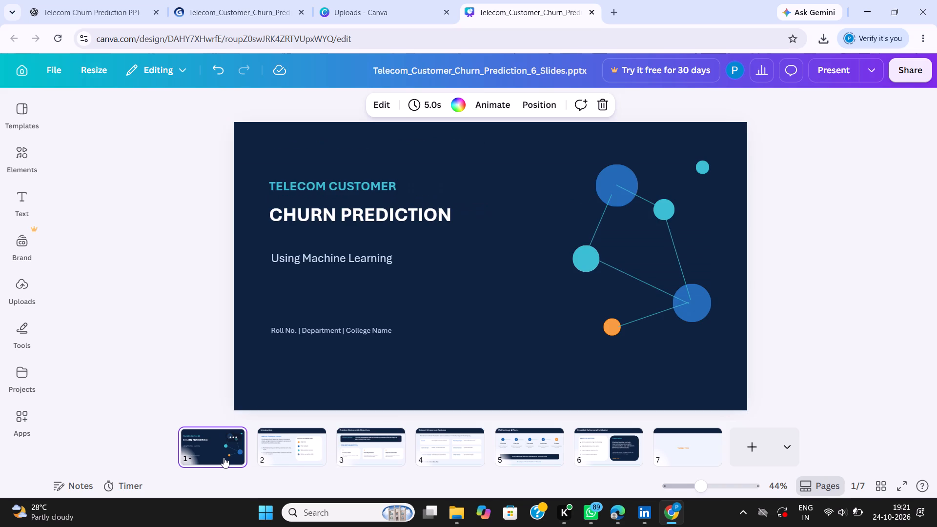
Replace the Using Machine Learning text on the title slide with a presenter line beginning "Name- ".
{"action": "left_click", "coordinate": [333, 259]}
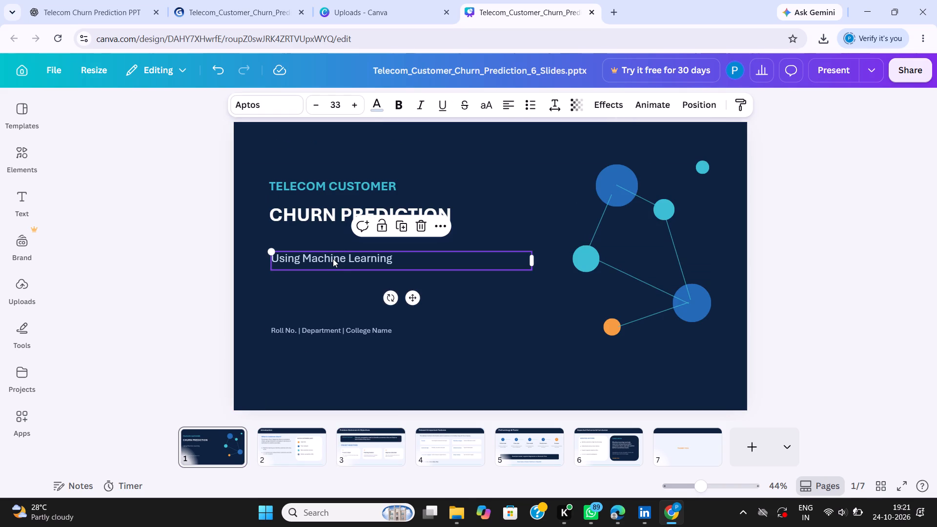
{"action": "left_click", "coordinate": [365, 258]}
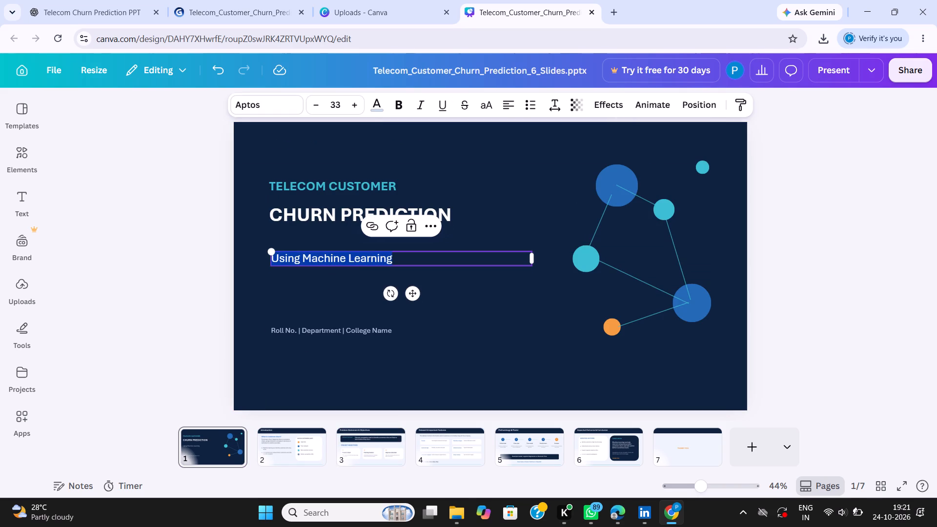
{"action": "key", "text": "BackSpace"}
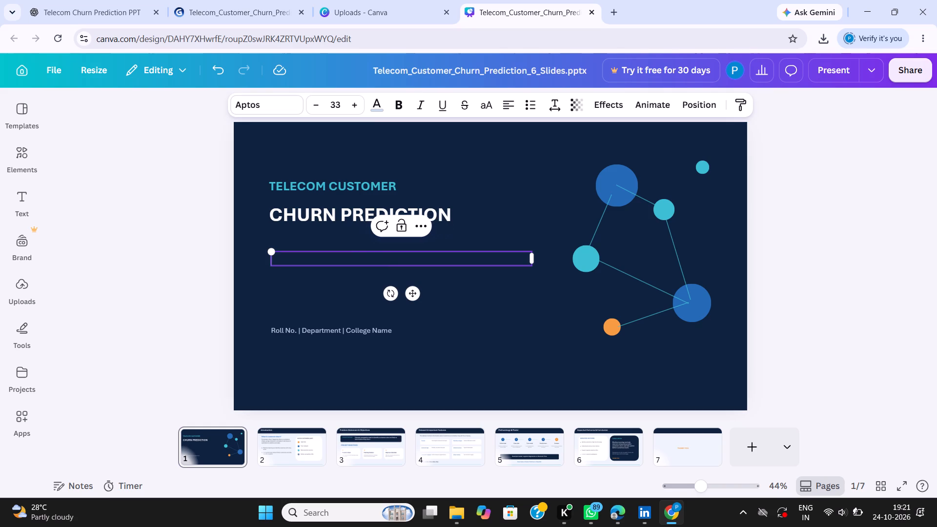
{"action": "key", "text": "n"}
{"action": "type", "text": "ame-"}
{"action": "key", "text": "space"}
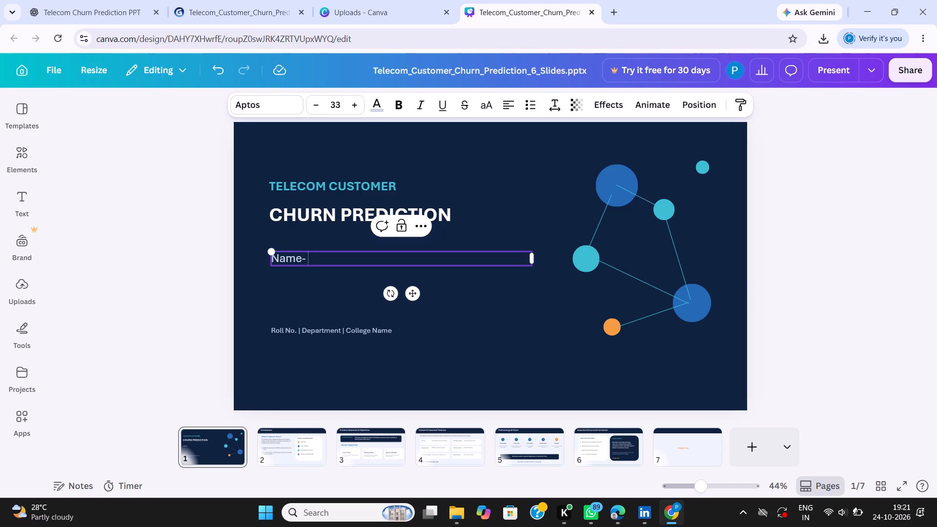
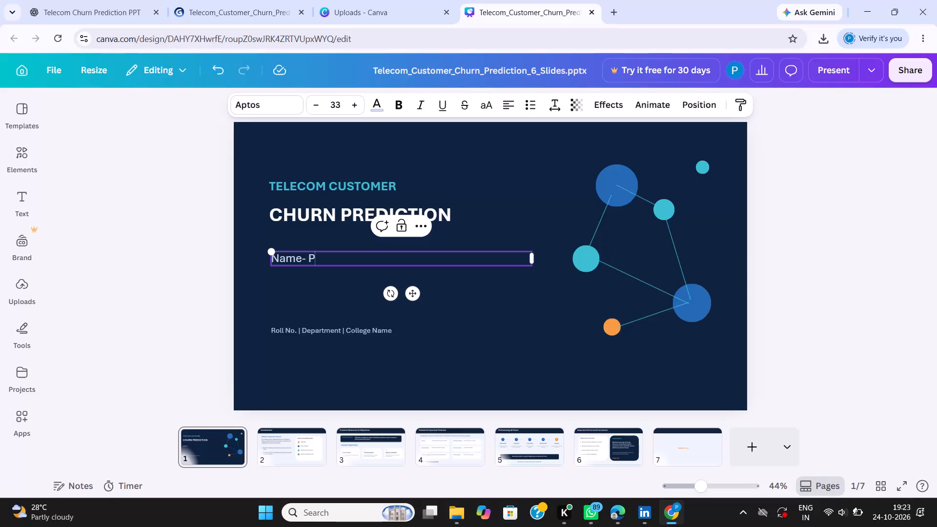
Complete the Name- line on the title slide with the first presenter's full name.
{"action": "key", "text": "BackSpace"}
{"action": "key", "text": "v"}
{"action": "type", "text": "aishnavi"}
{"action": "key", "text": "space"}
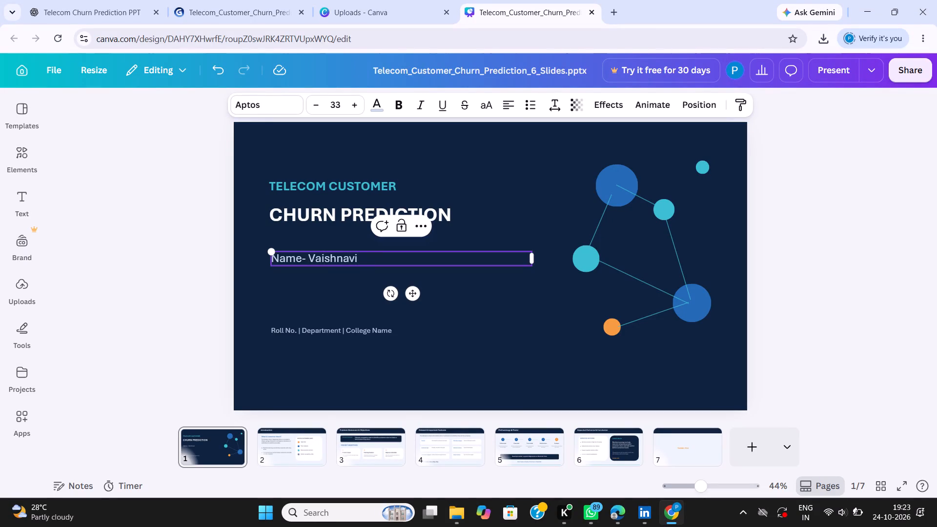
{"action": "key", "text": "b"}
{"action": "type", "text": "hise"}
Add the second presenter's full name on a new line, indented with spaces to align beneath the first name.
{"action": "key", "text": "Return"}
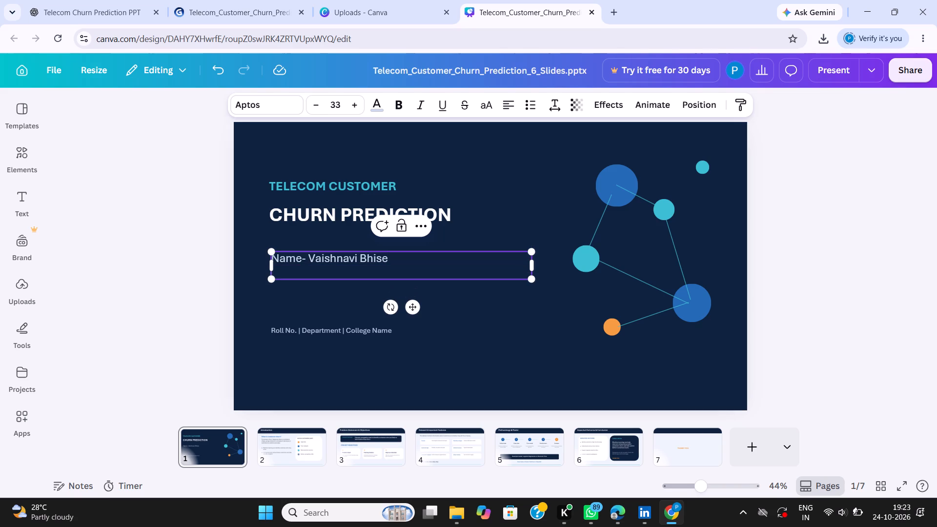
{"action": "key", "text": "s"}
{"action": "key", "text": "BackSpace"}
{"action": "left_click", "coordinate": [390, 260]}
{"action": "key", "text": "Return"}
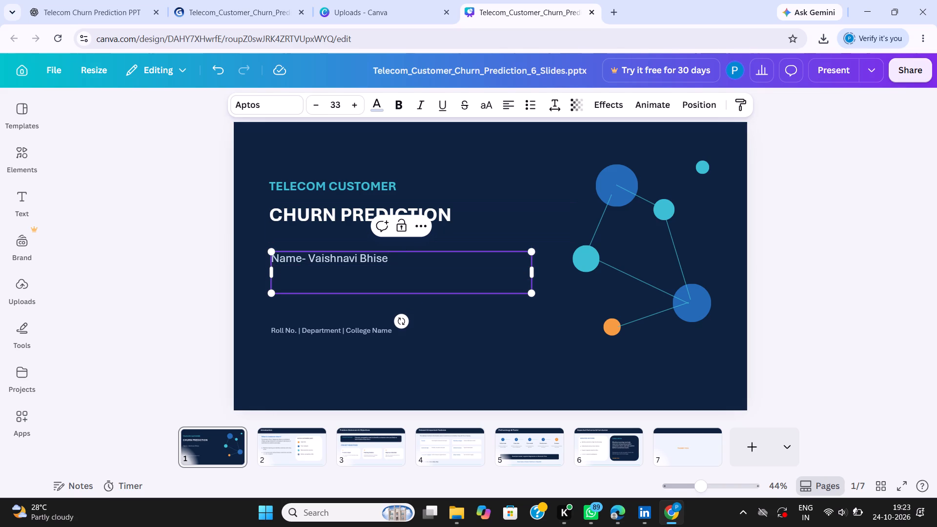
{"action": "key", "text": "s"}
{"action": "key", "text": "BackSpace"}
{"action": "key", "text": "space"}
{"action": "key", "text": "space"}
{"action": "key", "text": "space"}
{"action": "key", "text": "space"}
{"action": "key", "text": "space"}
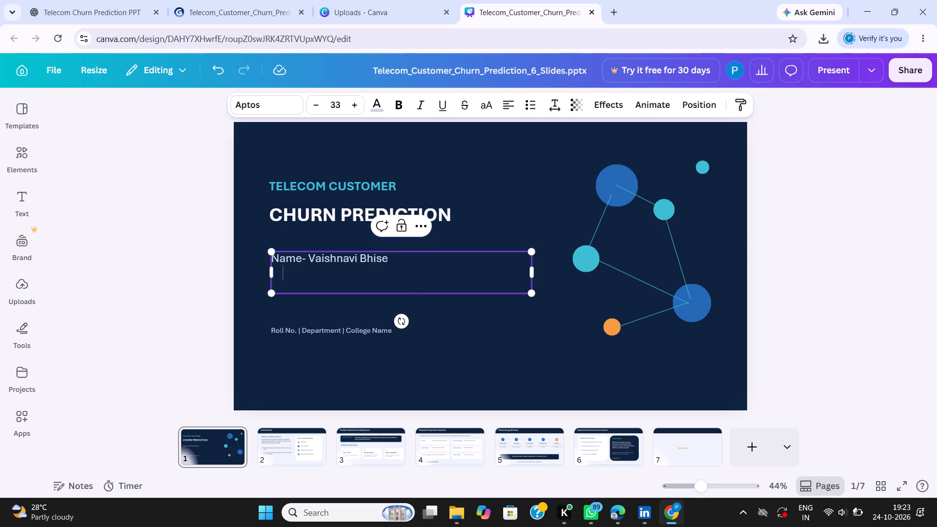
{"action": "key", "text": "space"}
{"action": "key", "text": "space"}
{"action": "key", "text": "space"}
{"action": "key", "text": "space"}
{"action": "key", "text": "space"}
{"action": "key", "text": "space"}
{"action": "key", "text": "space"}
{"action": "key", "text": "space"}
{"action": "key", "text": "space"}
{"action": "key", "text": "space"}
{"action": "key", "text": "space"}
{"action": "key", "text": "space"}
{"action": "key", "text": "BackSpace"}
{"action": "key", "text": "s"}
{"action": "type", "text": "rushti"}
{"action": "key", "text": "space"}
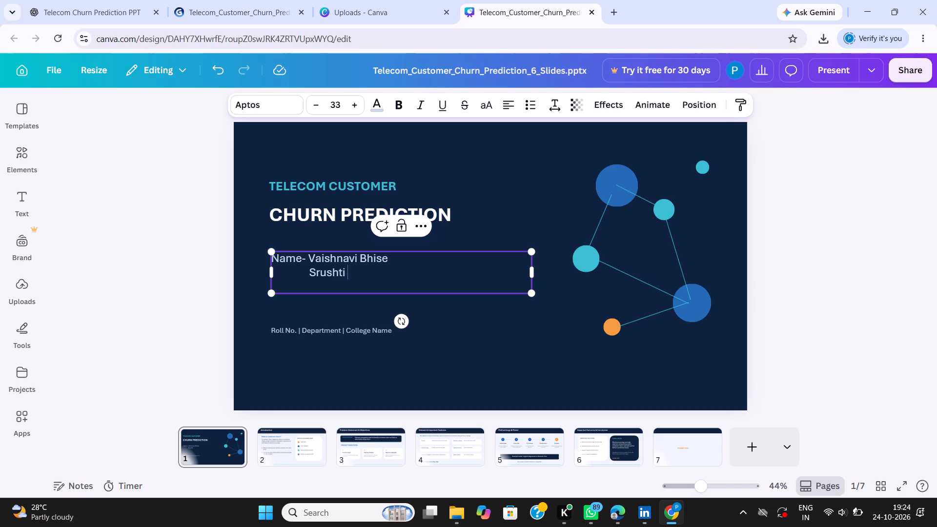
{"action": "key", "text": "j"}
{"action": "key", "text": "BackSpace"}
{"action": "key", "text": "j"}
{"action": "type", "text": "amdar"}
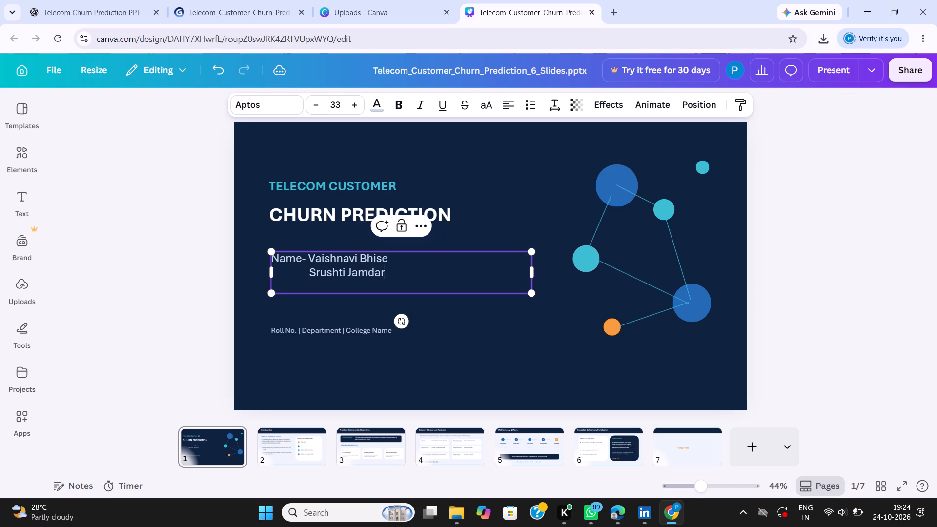
Add the third presenter's full name on another new line, indented with spaces to align beneath the other names.
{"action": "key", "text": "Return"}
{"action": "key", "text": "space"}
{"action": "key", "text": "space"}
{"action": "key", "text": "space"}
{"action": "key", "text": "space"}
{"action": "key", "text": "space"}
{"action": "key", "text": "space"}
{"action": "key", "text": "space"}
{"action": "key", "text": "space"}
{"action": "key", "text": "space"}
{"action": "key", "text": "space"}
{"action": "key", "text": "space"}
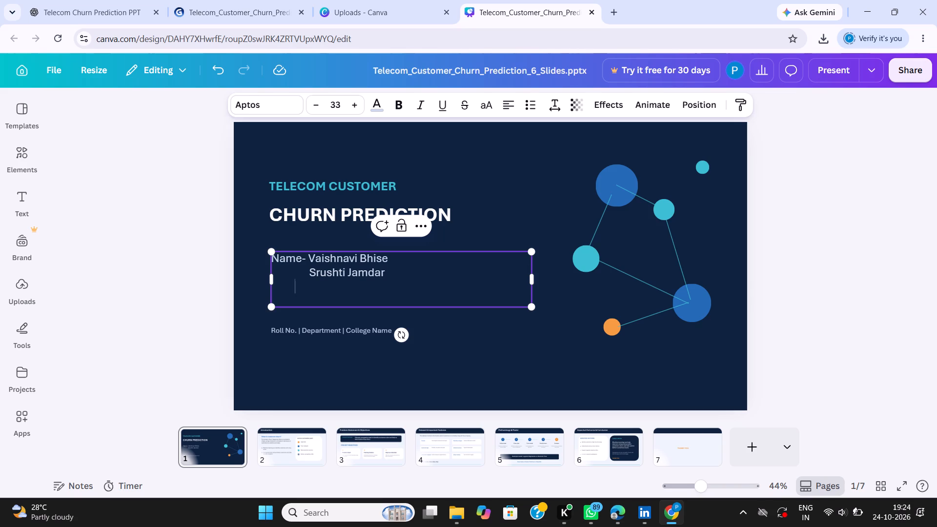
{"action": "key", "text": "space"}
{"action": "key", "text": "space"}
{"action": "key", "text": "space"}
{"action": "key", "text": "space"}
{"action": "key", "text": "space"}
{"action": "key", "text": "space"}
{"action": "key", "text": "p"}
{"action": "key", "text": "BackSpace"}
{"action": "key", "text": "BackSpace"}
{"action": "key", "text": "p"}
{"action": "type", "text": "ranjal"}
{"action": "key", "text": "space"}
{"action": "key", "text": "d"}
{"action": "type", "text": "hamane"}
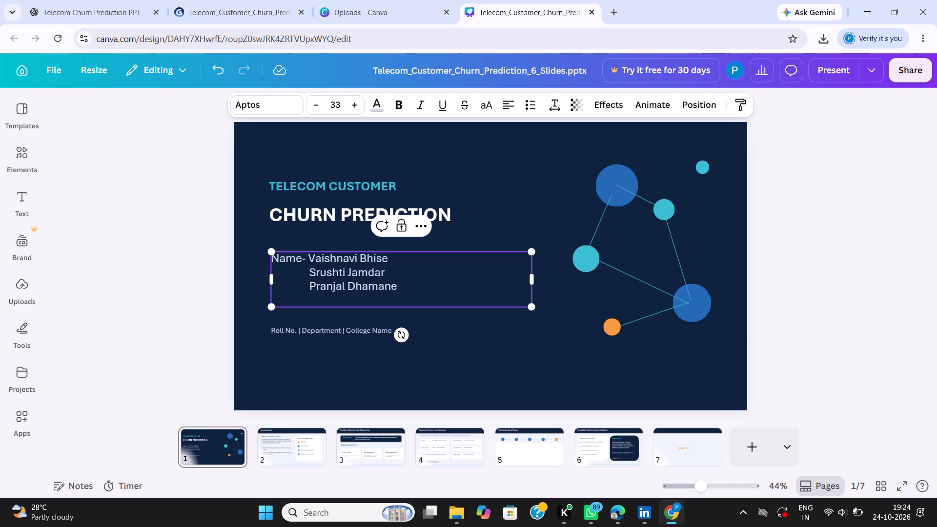
{"action": "left_click", "coordinate": [202, 319]}
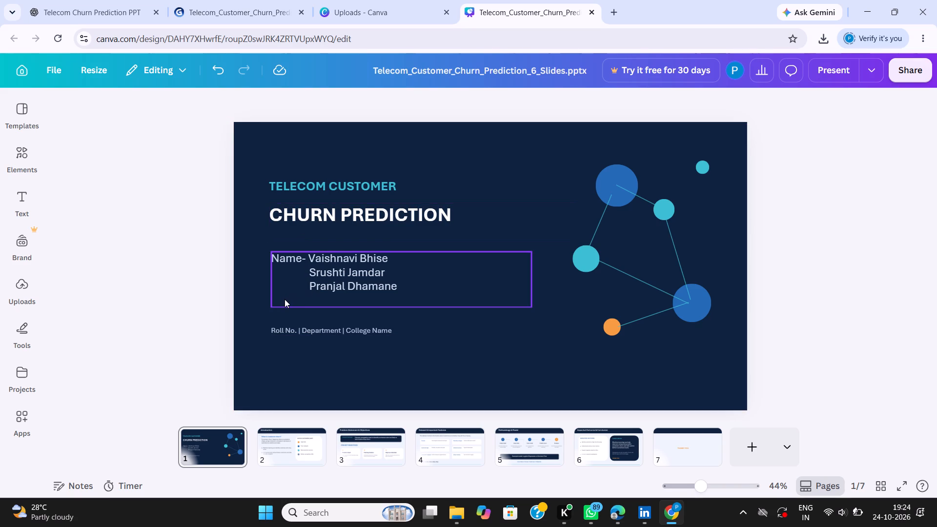
Shorten the small line below the presenter names to "Roll No. | Department | Colle" and add blank lines beneath it.
{"action": "left_click", "coordinate": [285, 326]}
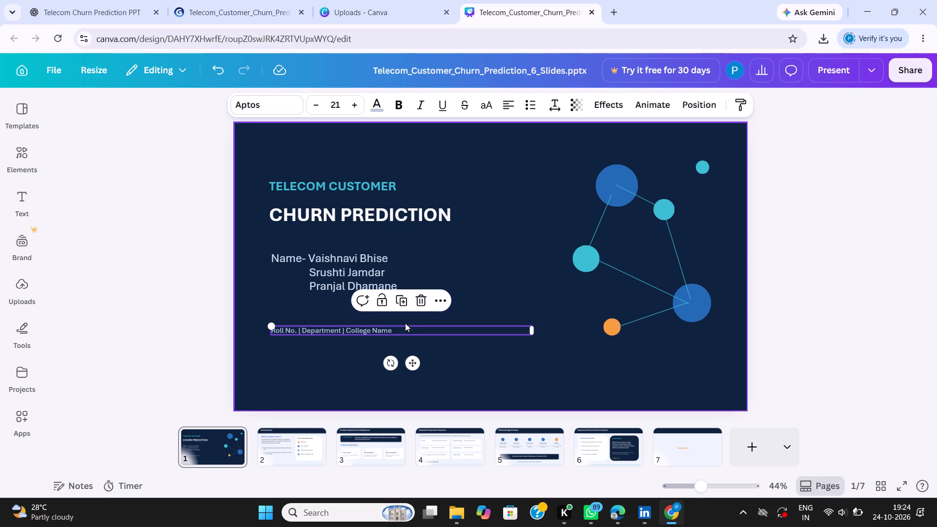
{"action": "double_click", "coordinate": [401, 330]}
{"action": "left_click", "coordinate": [401, 330]}
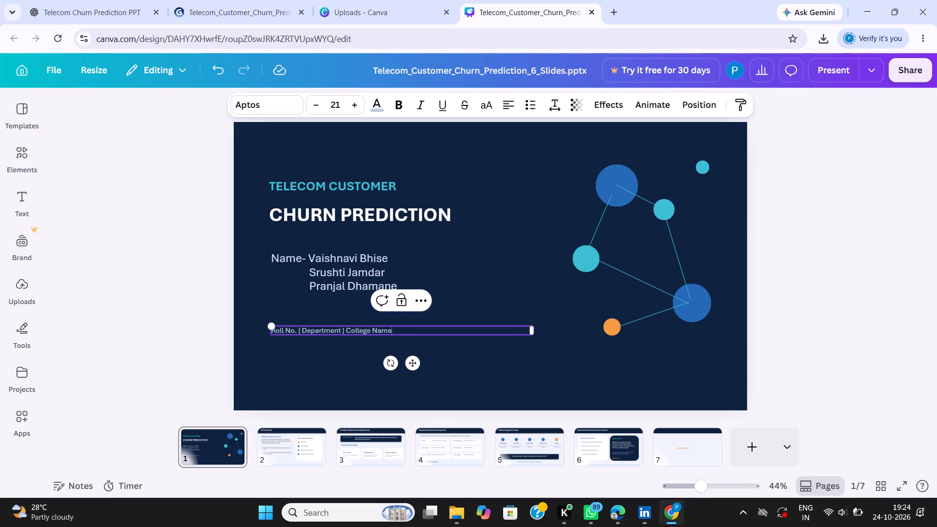
{"action": "key", "text": "BackSpace"}
{"action": "key", "text": "BackSpace"}
{"action": "key", "text": "BackSpace"}
{"action": "key", "text": "BackSpace"}
{"action": "key", "text": "BackSpace"}
{"action": "key", "text": "BackSpace"}
{"action": "key", "text": "BackSpace"}
{"action": "key", "text": "Return"}
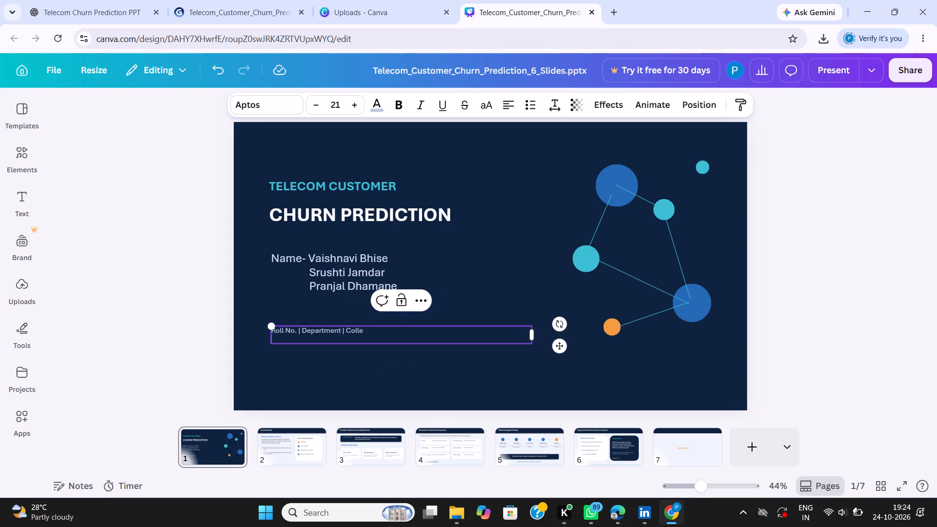
{"action": "key", "text": "Return"}
{"action": "key", "text": "Return"}
{"action": "key", "text": "Return"}
{"action": "key", "text": "Return"}
{"action": "key", "text": "Return"}
{"action": "key", "text": "Return"}
{"action": "key", "text": "Return"}
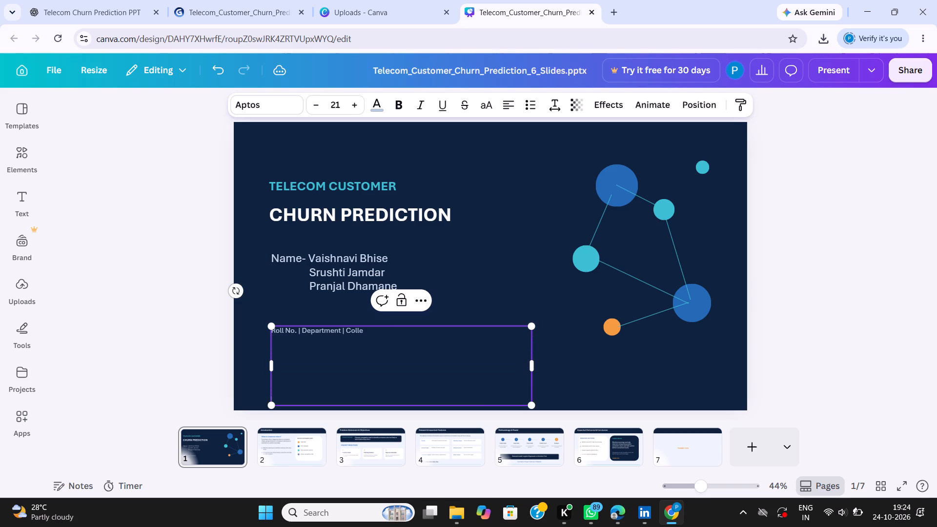
Move the Roll No. text box slightly up, closer to the presenter names.
{"action": "left_click", "coordinate": [373, 328]}
{"action": "left_click_drag", "start_coordinate": [373, 334], "coordinate": [373, 321]}
{"action": "left_click_drag", "start_coordinate": [372, 345], "coordinate": [372, 338]}
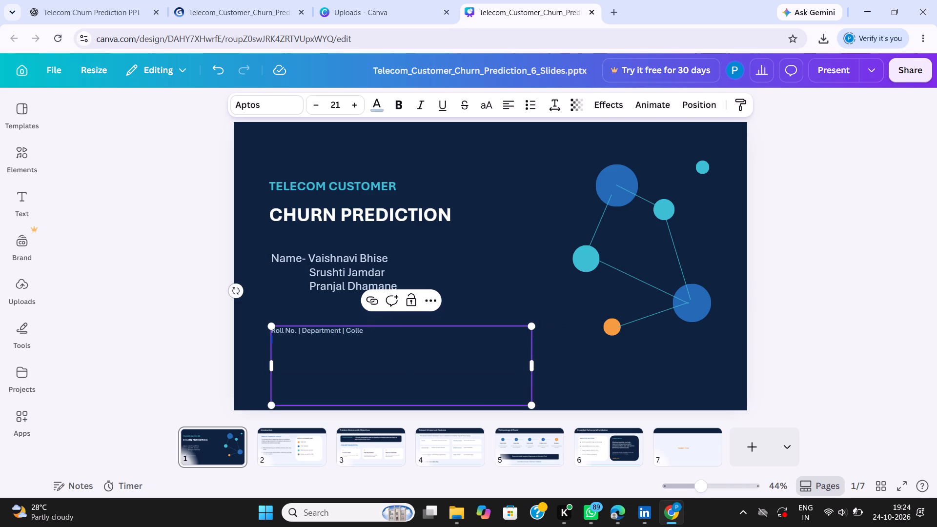
{"action": "left_click", "coordinate": [281, 326]}
{"action": "left_click_drag", "start_coordinate": [281, 325], "coordinate": [279, 317]}
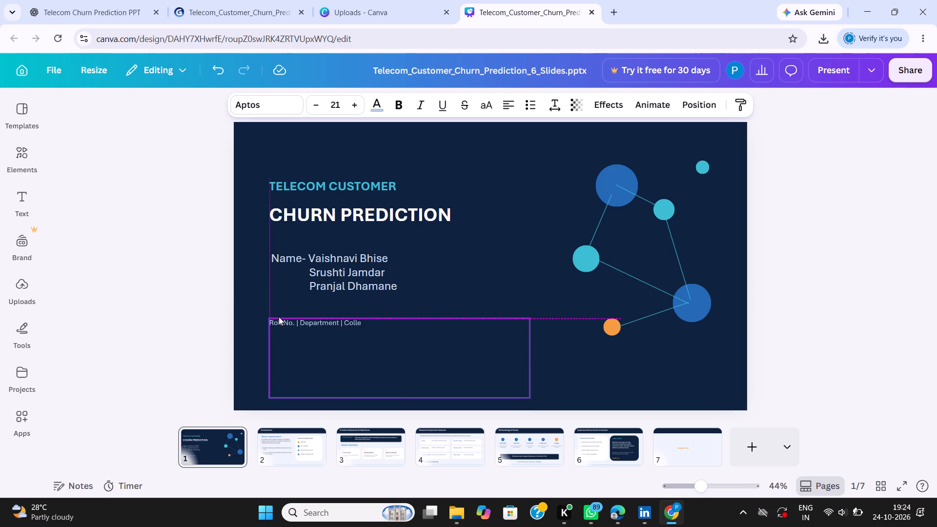
{"action": "left_click_drag", "start_coordinate": [279, 317], "coordinate": [278, 309]}
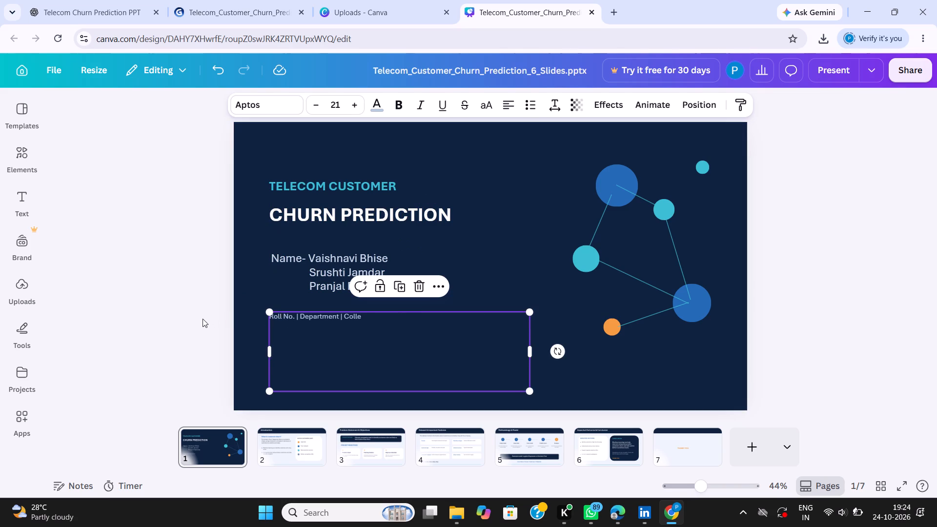
{"action": "left_click", "coordinate": [203, 319]}
Shift the Roll No. text box to the title slide's left edge and nudge the dark background rectangle slightly down.
{"action": "left_click_drag", "start_coordinate": [367, 317], "coordinate": [327, 316]}
{"action": "left_click_drag", "start_coordinate": [341, 310], "coordinate": [341, 316]}
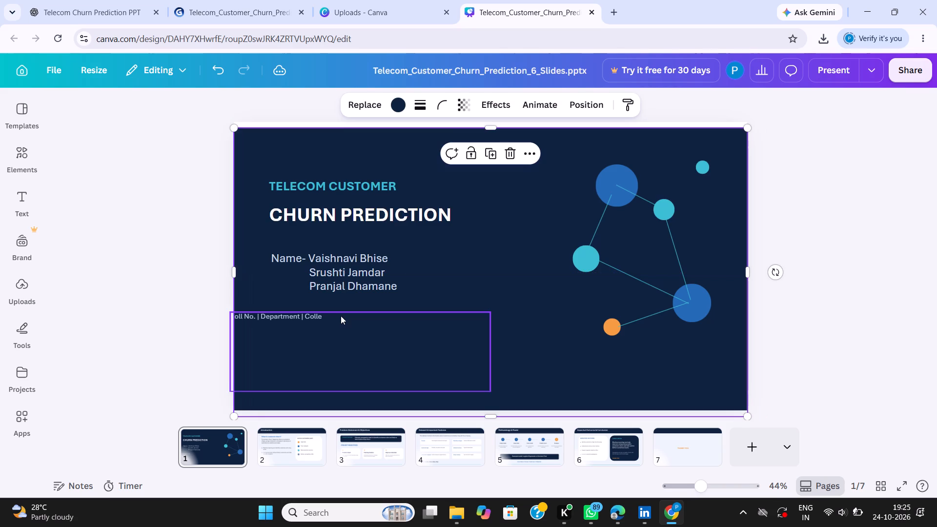
Narrow the Roll No. text box by moving its left edge inward so its text starts inside the slide.
{"action": "left_click", "coordinate": [306, 317]}
{"action": "left_click", "coordinate": [306, 317]}
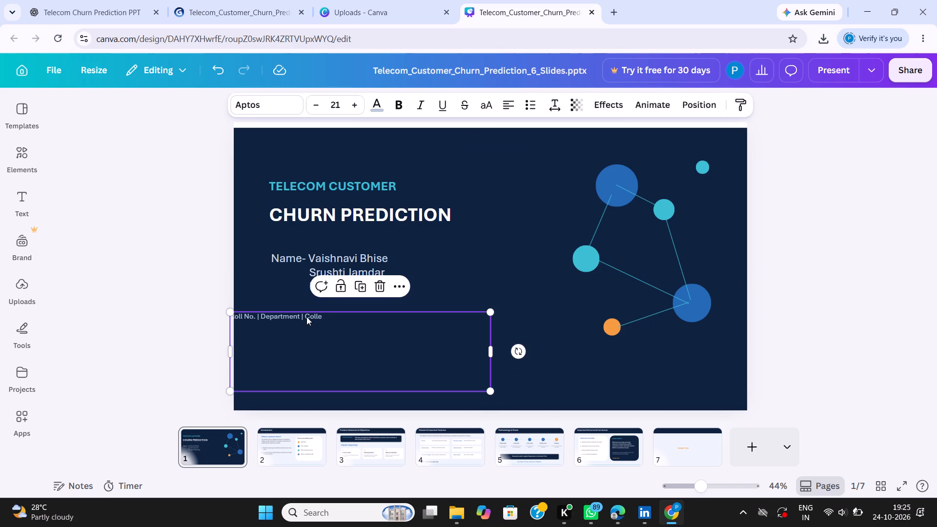
{"action": "double_click", "coordinate": [290, 317]}
{"action": "left_click", "coordinate": [290, 317]}
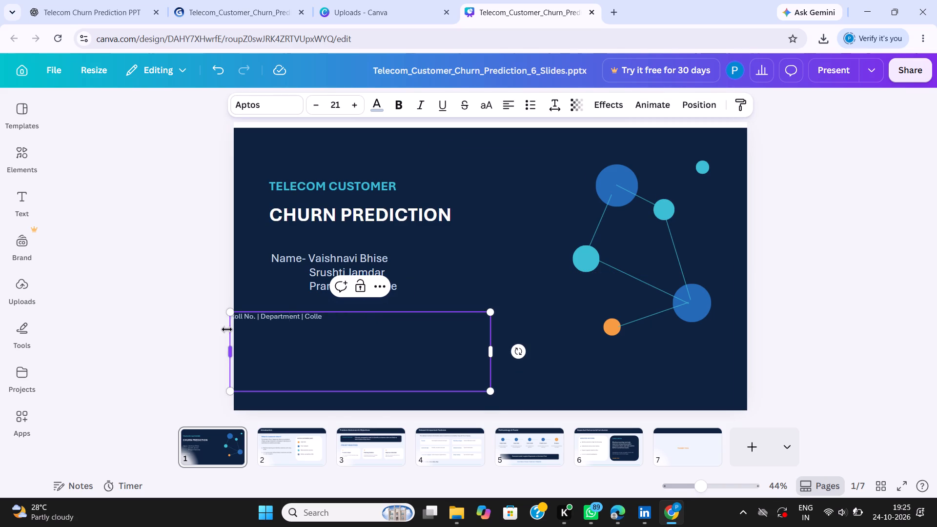
{"action": "left_click_drag", "start_coordinate": [227, 329], "coordinate": [255, 326]}
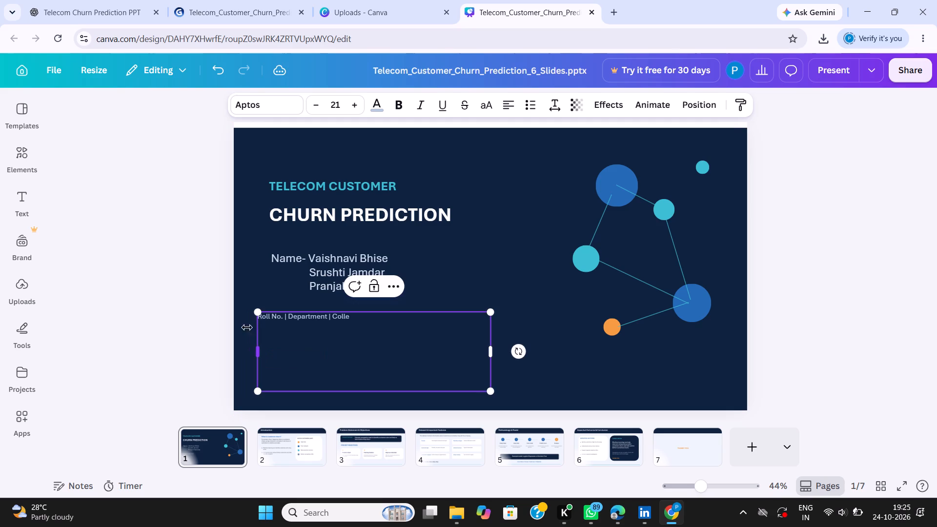
{"action": "left_click", "coordinate": [235, 335]}
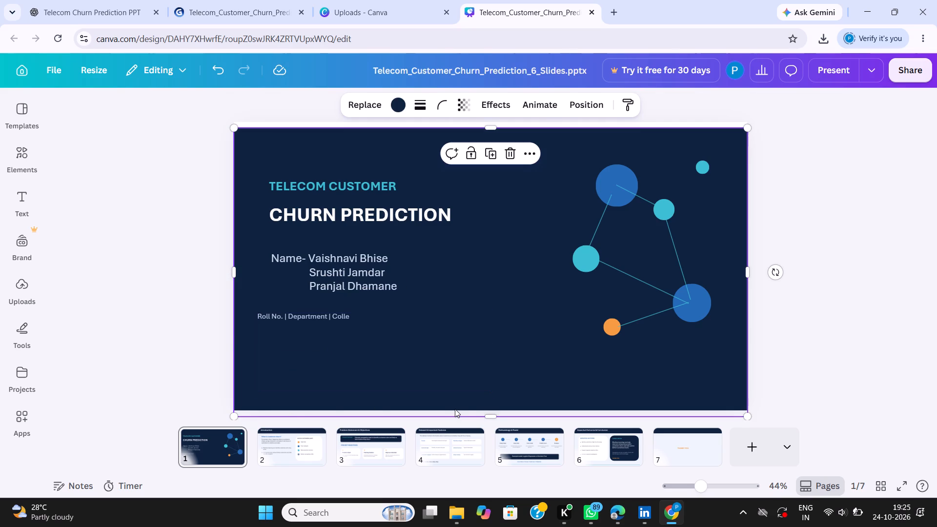
Shorten the dark background rectangle on the title slide so its bottom edge meets the slide's bottom edge.
{"action": "left_click_drag", "start_coordinate": [486, 414], "coordinate": [486, 409]}
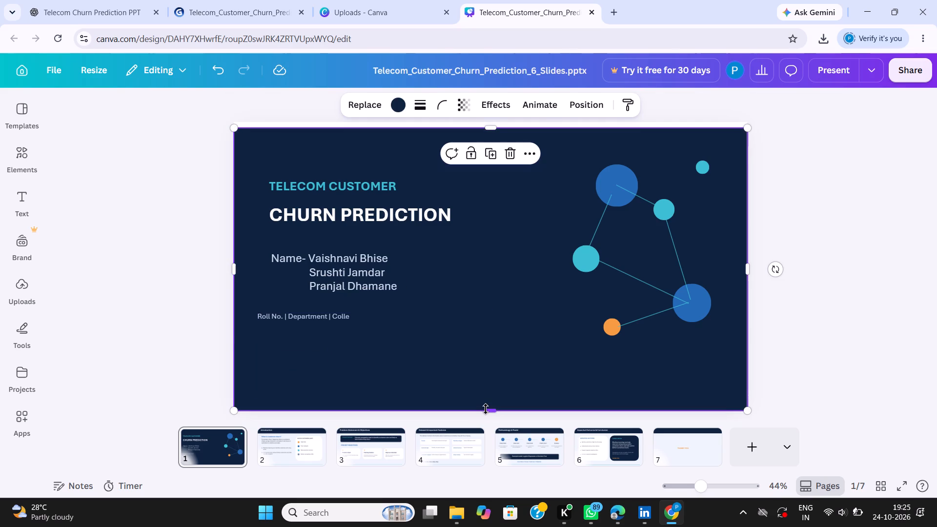
Delete the whole "Roll No. | Department | Colle" line from the text box below the presenter names on the title slide.
{"action": "left_click", "coordinate": [312, 316]}
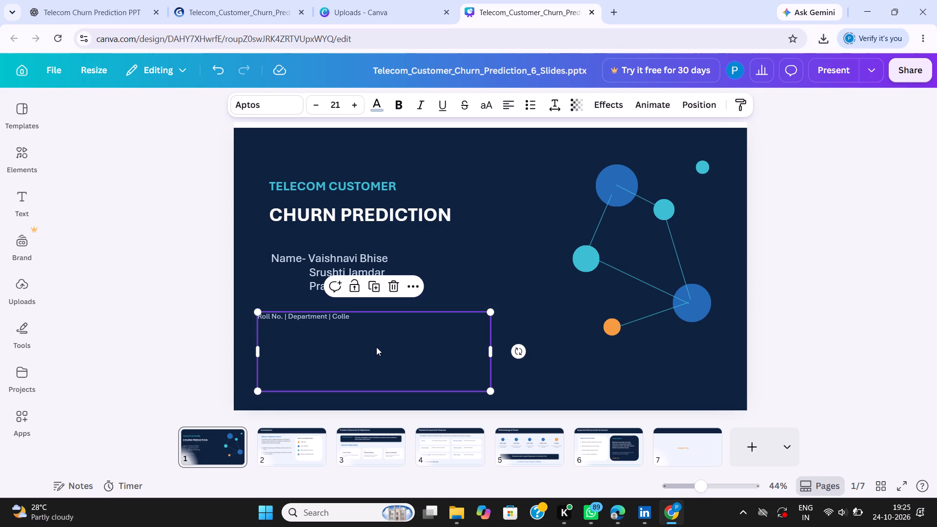
{"action": "left_click", "coordinate": [373, 329]}
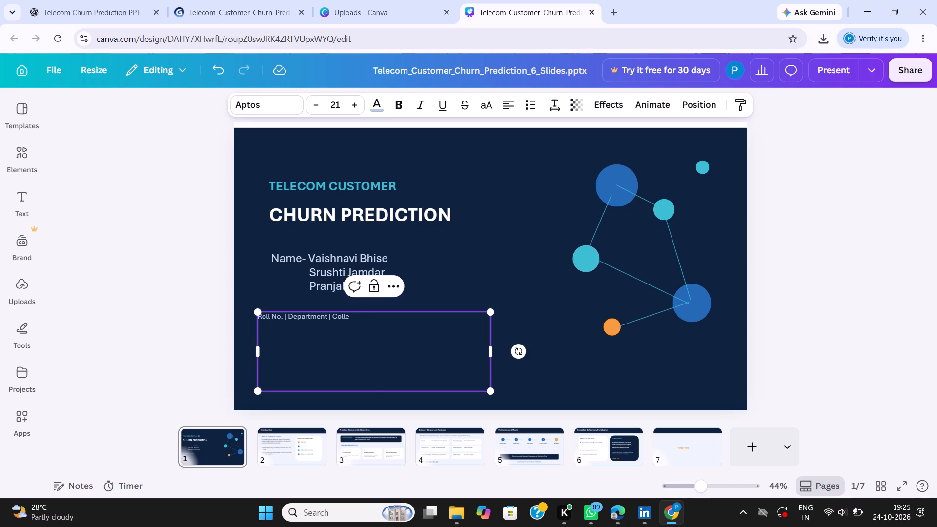
{"action": "left_click", "coordinate": [373, 329]}
{"action": "left_click_drag", "start_coordinate": [373, 329], "coordinate": [305, 320]}
{"action": "left_click_drag", "start_coordinate": [305, 320], "coordinate": [350, 320]}
{"action": "left_click", "coordinate": [350, 320]}
{"action": "key", "text": "BackSpace"}
{"action": "key", "text": "BackSpace"}
{"action": "key", "text": "BackSpace"}
{"action": "key", "text": "BackSpace"}
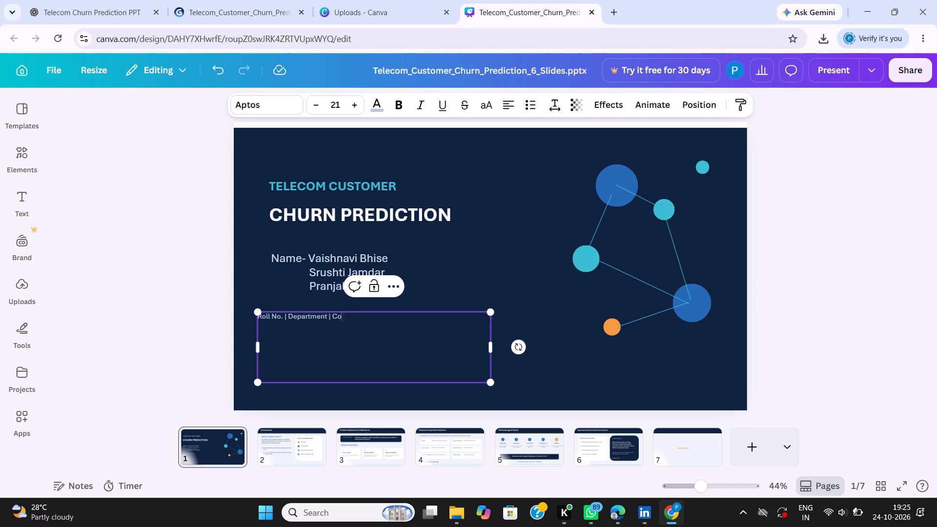
{"action": "key", "text": "BackSpace"}
{"action": "key", "text": "BackSpace"}
{"action": "key", "text": "BackSpace"}
{"action": "key", "text": "BackSpace"}
{"action": "key", "text": "BackSpace"}
{"action": "key", "text": "BackSpace"}
{"action": "key", "text": "BackSpace"}
{"action": "key", "text": "BackSpace"}
{"action": "key", "text": "BackSpace"}
{"action": "key", "text": "BackSpace"}
{"action": "key", "text": "BackSpace"}
{"action": "key", "text": "BackSpace"}
{"action": "key", "text": "BackSpace"}
{"action": "key", "text": "BackSpace"}
{"action": "key", "text": "BackSpace"}
{"action": "key", "text": "BackSpace"}
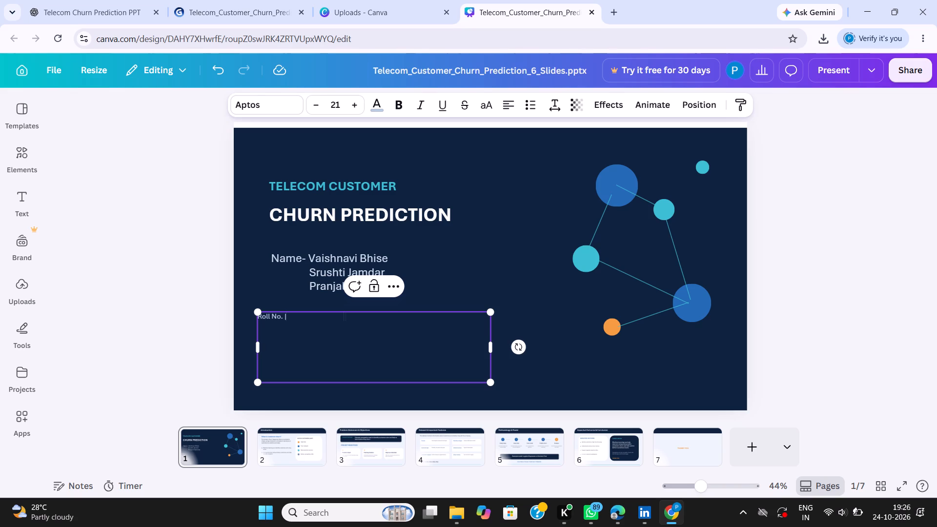
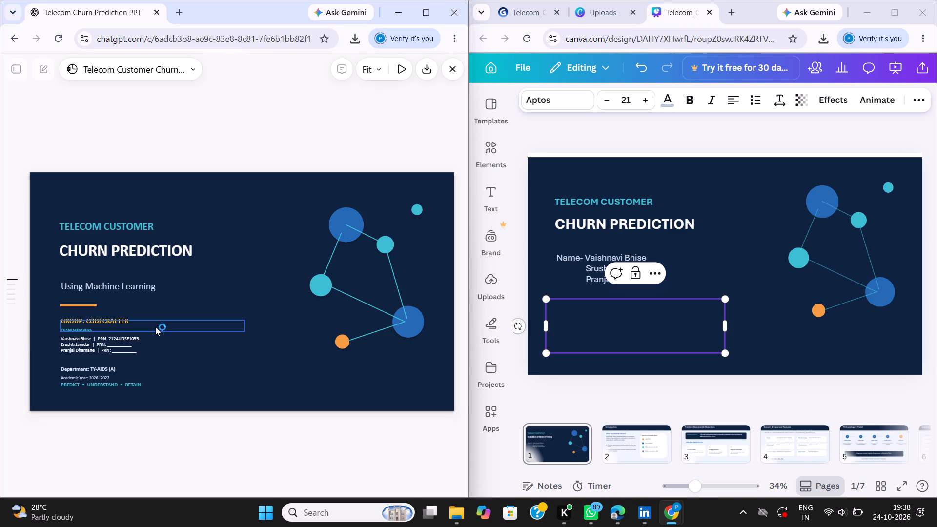
Try to select the team details on the previewed title slide and copy the "GROUP: CODECRAFTER" line.
{"action": "left_click", "coordinate": [88, 318]}
{"action": "double_click", "coordinate": [98, 319]}
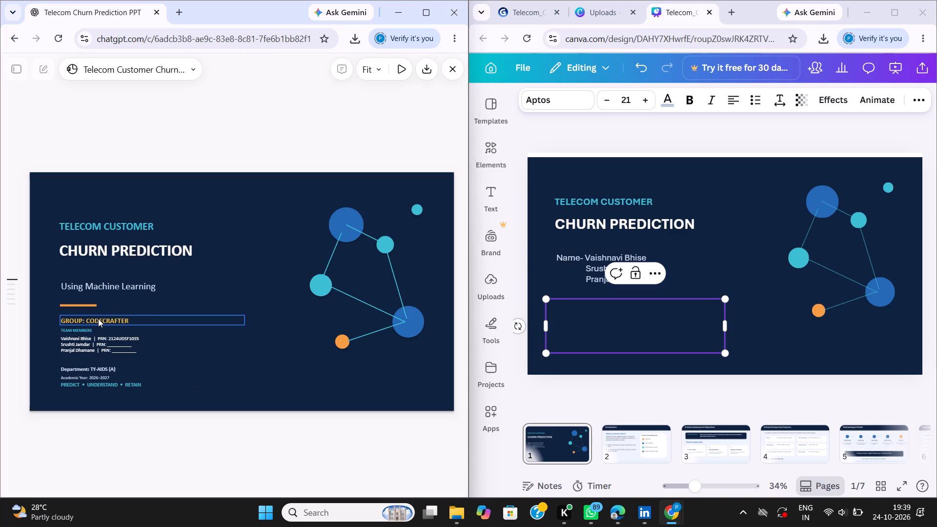
{"action": "left_click", "coordinate": [61, 317]}
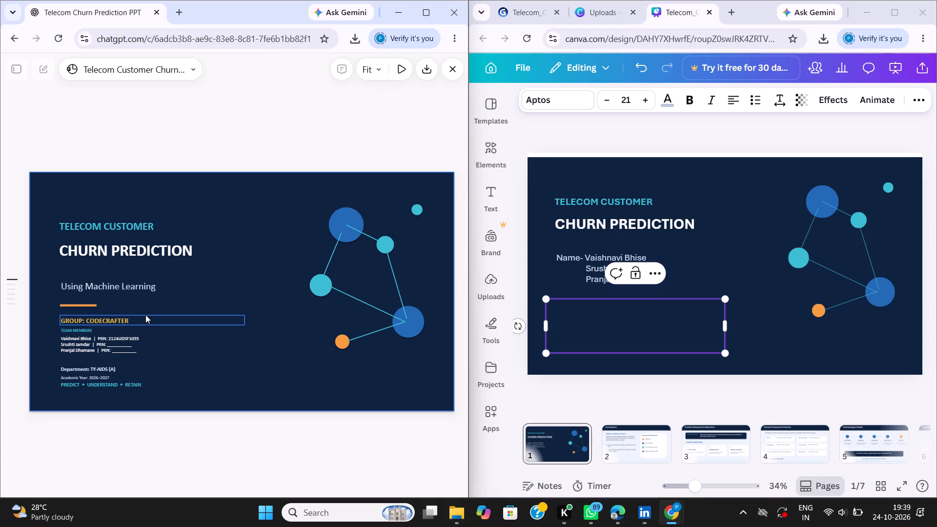
{"action": "left_click_drag", "start_coordinate": [122, 311], "coordinate": [137, 368]}
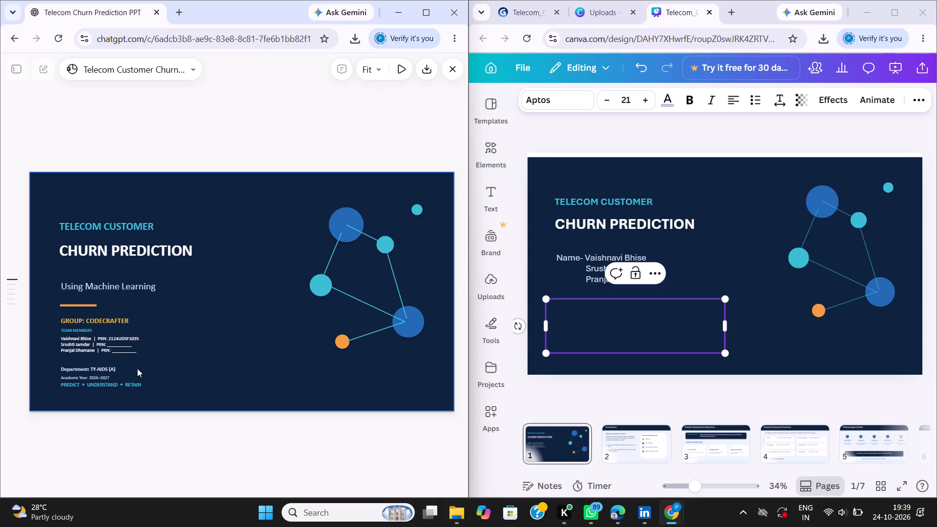
{"action": "left_click_drag", "start_coordinate": [137, 368], "coordinate": [117, 322]}
{"action": "left_click", "coordinate": [117, 322]}
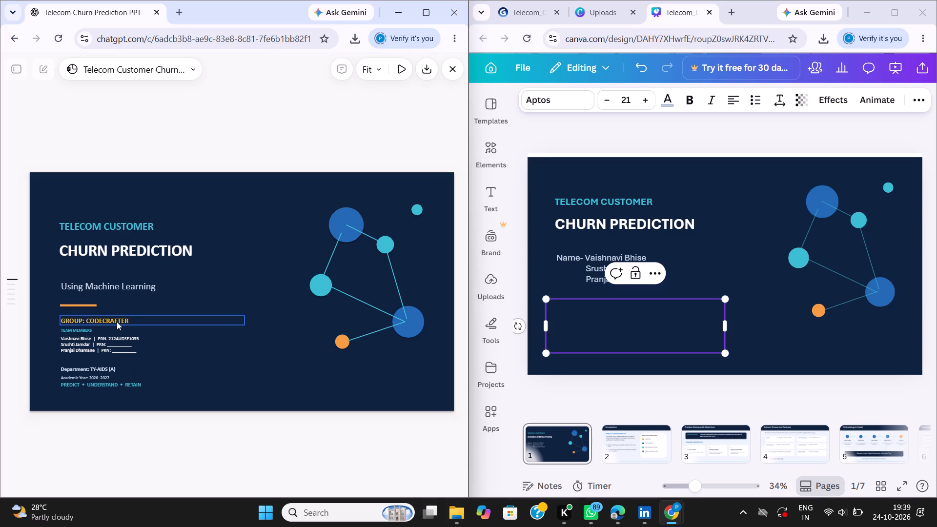
{"action": "key", "text": "ctrl+c"}
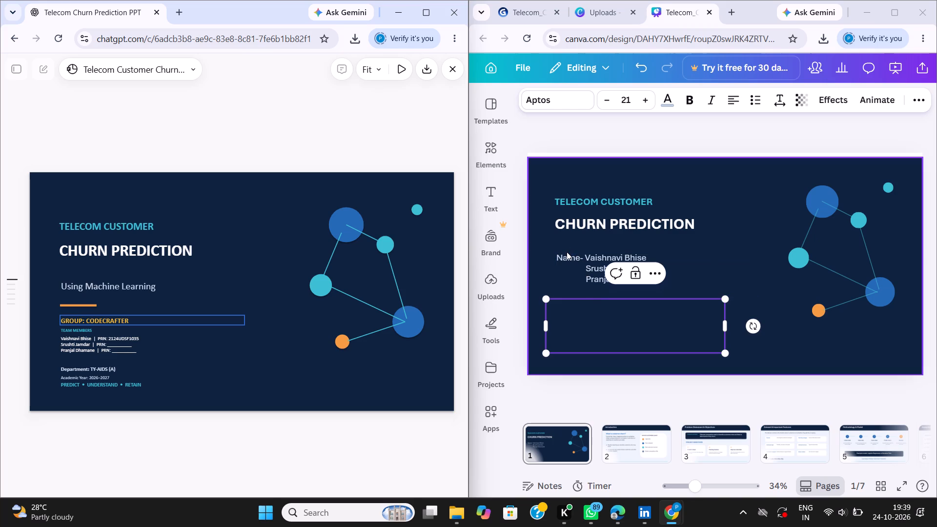
Delete the "Name-" label and all three member names from the text box below CHURN PREDICTION on the title slide.
{"action": "left_click", "coordinate": [671, 283]}
{"action": "left_click", "coordinate": [658, 285]}
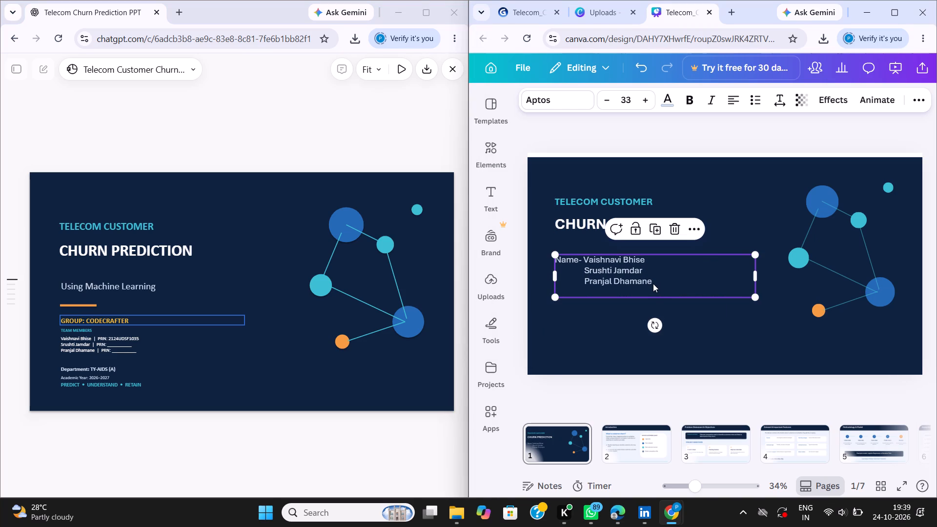
{"action": "left_click", "coordinate": [653, 284]}
{"action": "double_click", "coordinate": [653, 284]}
{"action": "key", "text": "BackSpace"}
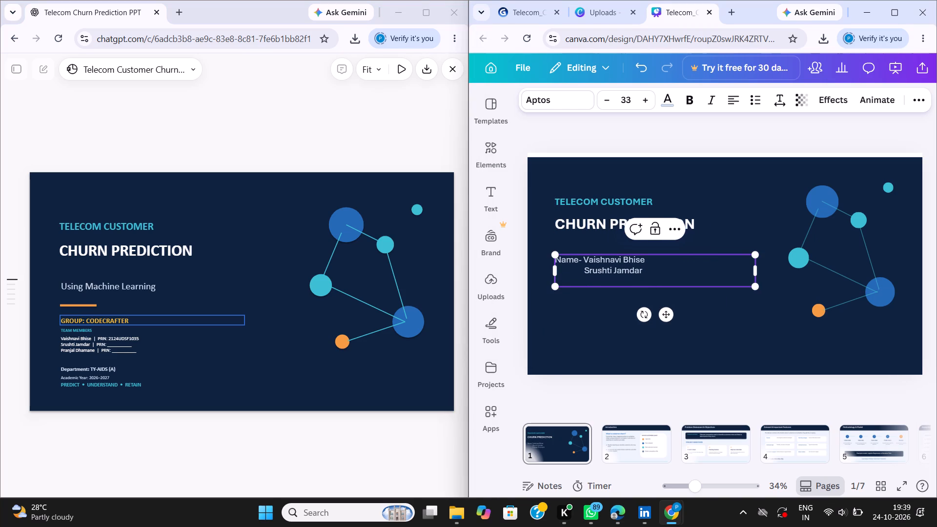
{"action": "key", "text": "BackSpace"}
{"action": "key", "text": "BackSpace"}
{"action": "key", "text": "BackSpace"}
{"action": "key", "text": "BackSpace"}
{"action": "key", "text": "BackSpace"}
{"action": "key", "text": "BackSpace"}
{"action": "key", "text": "BackSpace"}
{"action": "key", "text": "BackSpace"}
{"action": "key", "text": "BackSpace"}
{"action": "key", "text": "BackSpace"}
{"action": "key", "text": "BackSpace"}
{"action": "key", "text": "BackSpace"}
{"action": "key", "text": "BackSpace"}
{"action": "key", "text": "BackSpace"}
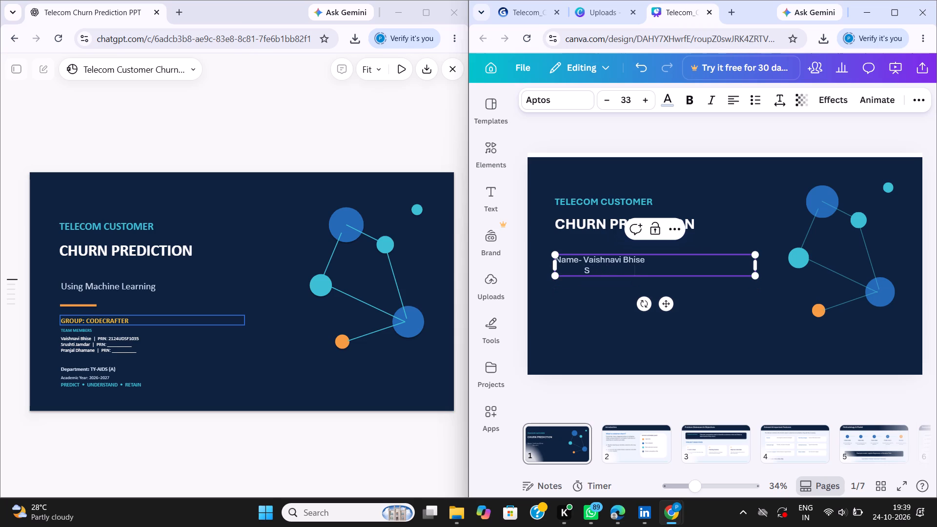
{"action": "key", "text": "BackSpace"}
{"action": "key", "text": "BackSpace"}
{"action": "key", "text": "BackSpace"}
{"action": "key", "text": "BackSpace"}
{"action": "key", "text": "BackSpace"}
{"action": "key", "text": "BackSpace"}
{"action": "key", "text": "BackSpace"}
{"action": "key", "text": "BackSpace"}
{"action": "key", "text": "BackSpace"}
{"action": "key", "text": "BackSpace"}
{"action": "key", "text": "BackSpace"}
{"action": "key", "text": "BackSpace"}
{"action": "key", "text": "BackSpace"}
{"action": "key", "text": "BackSpace"}
{"action": "key", "text": "BackSpace"}
{"action": "key", "text": "BackSpace"}
{"action": "key", "text": "BackSpace"}
{"action": "key", "text": "BackSpace"}
{"action": "key", "text": "BackSpace"}
{"action": "key", "text": "BackSpace"}
{"action": "key", "text": "BackSpace"}
{"action": "key", "text": "BackSpace"}
{"action": "key", "text": "BackSpace"}
{"action": "key", "text": "BackSpace"}
{"action": "key", "text": "BackSpace"}
{"action": "key", "text": "BackSpace"}
{"action": "key", "text": "BackSpace"}
{"action": "key", "text": "BackSpace"}
{"action": "key", "text": "BackSpace"}
{"action": "key", "text": "BackSpace"}
{"action": "key", "text": "BackSpace"}
{"action": "key", "text": "BackSpace"}
{"action": "key", "text": "BackSpace"}
{"action": "key", "text": "BackSpace"}
{"action": "key", "text": "BackSpace"}
{"action": "key", "text": "BackSpace"}
{"action": "key", "text": "BackSpace"}
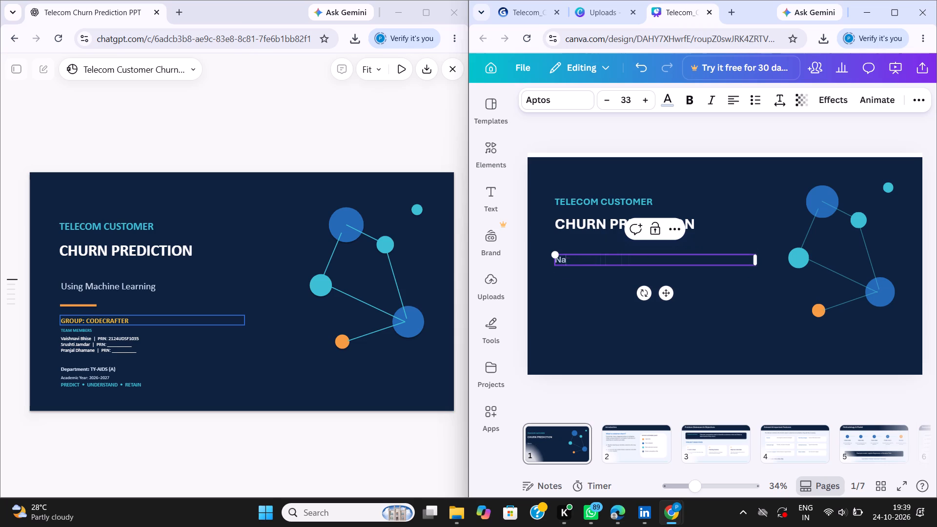
{"action": "key", "text": "BackSpace"}
{"action": "key", "text": "BackSpace"}
{"action": "left_click_drag", "start_coordinate": [621, 252], "coordinate": [611, 237]}
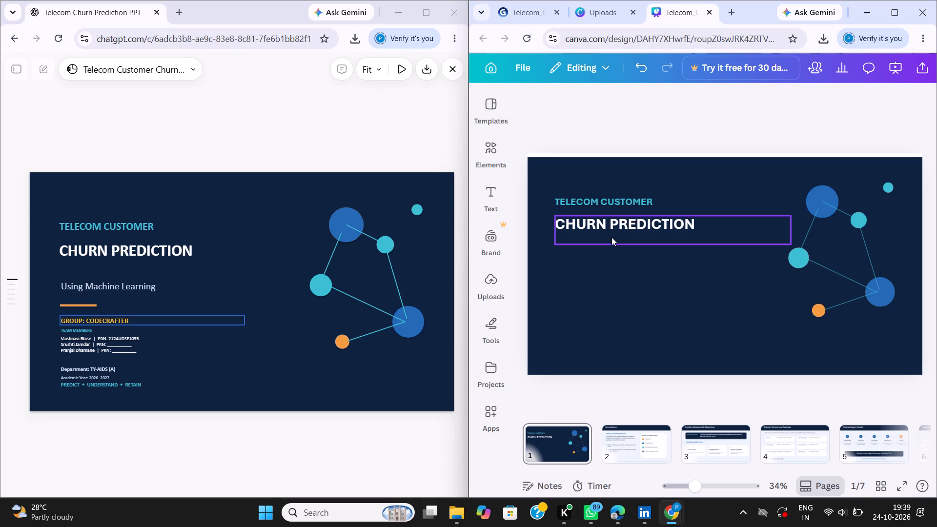
{"action": "left_click", "coordinate": [615, 251]}
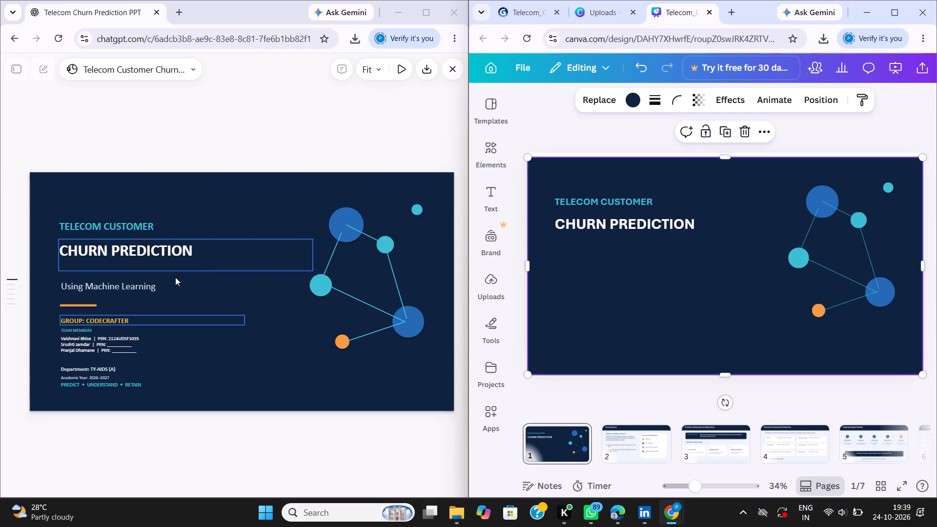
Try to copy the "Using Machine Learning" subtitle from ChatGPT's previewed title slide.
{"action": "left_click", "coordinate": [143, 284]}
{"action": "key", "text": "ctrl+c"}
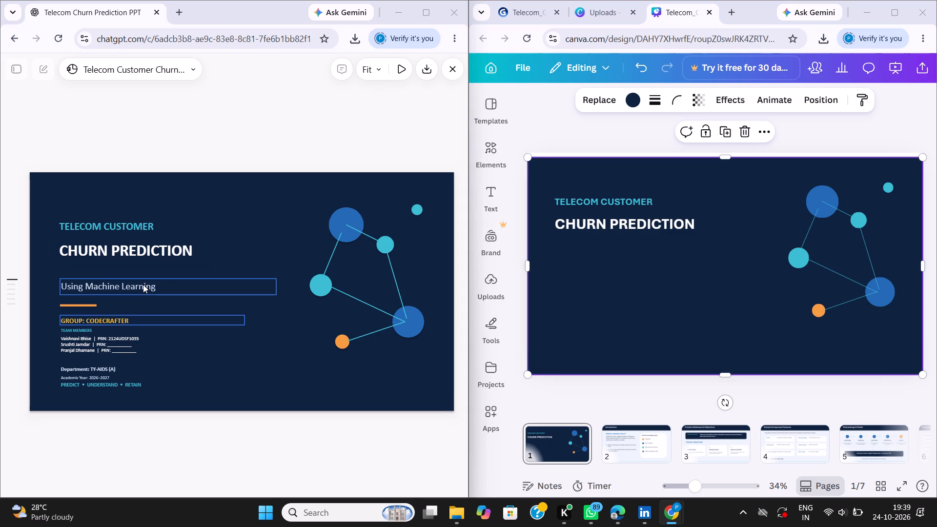
Restore the removed empty text box on Canva's title slide and move it up directly beneath the CHURN PREDICTION heading.
{"action": "left_click", "coordinate": [596, 247]}
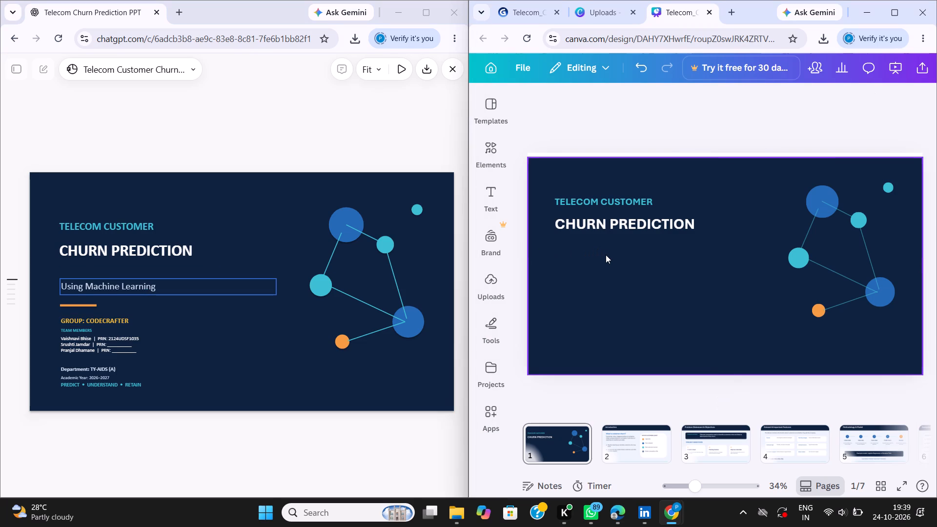
{"action": "left_click", "coordinate": [606, 255]}
{"action": "key", "text": "ctrl+z"}
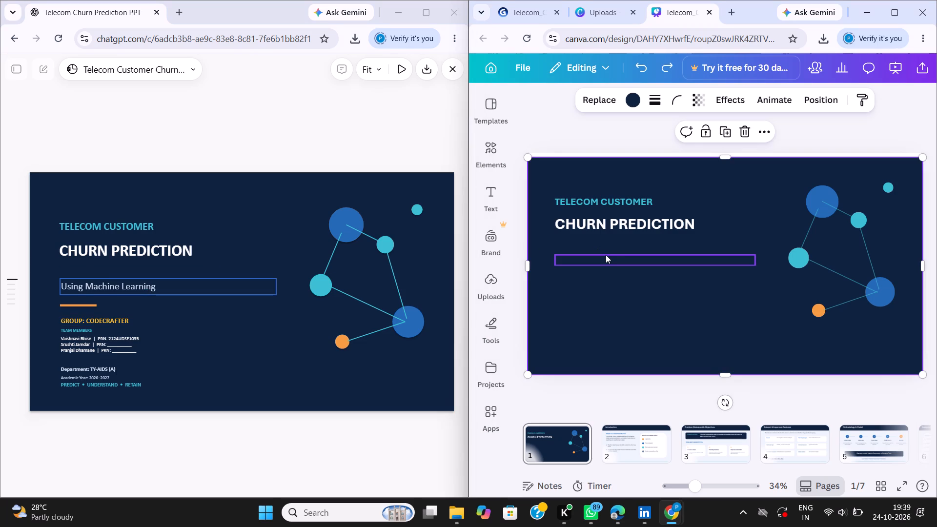
{"action": "left_click", "coordinate": [617, 259]}
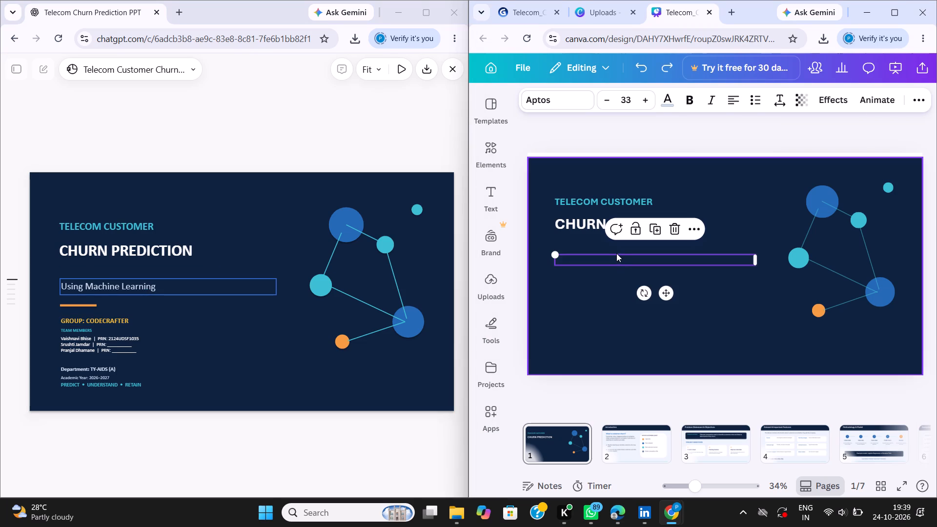
{"action": "left_click", "coordinate": [616, 253]}
{"action": "left_click", "coordinate": [617, 257]}
{"action": "left_click_drag", "start_coordinate": [588, 260], "coordinate": [585, 250]}
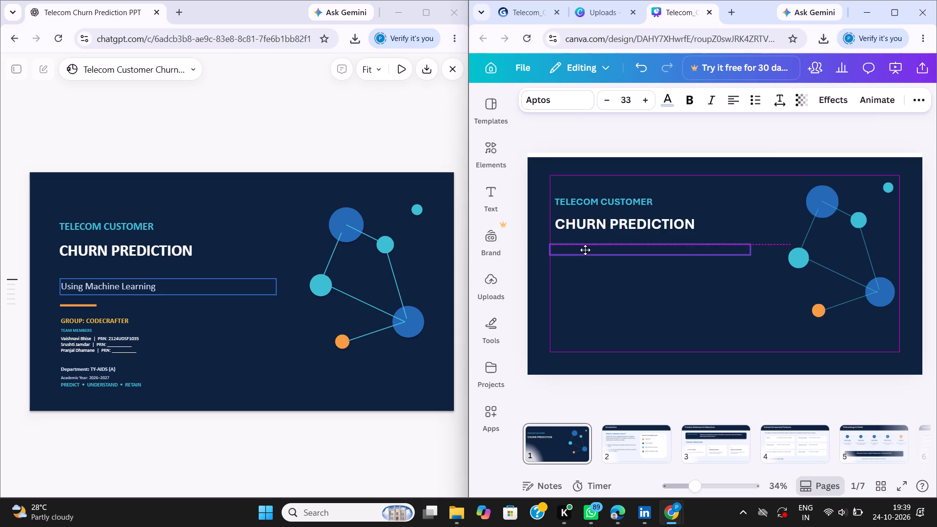
{"action": "left_click_drag", "start_coordinate": [585, 250], "coordinate": [585, 241]}
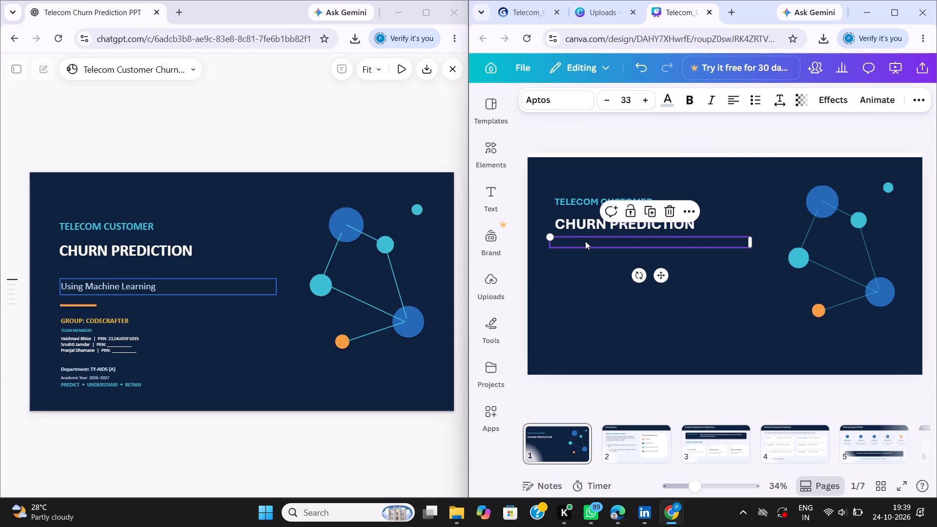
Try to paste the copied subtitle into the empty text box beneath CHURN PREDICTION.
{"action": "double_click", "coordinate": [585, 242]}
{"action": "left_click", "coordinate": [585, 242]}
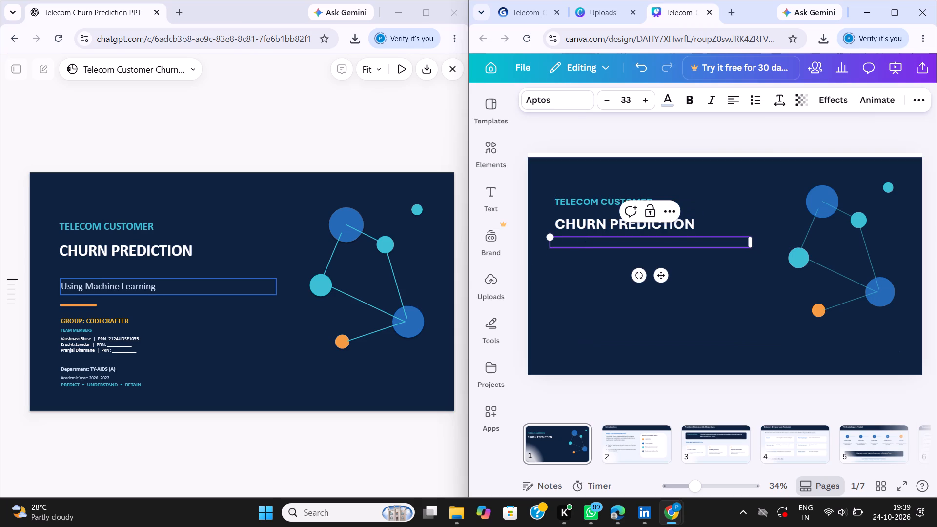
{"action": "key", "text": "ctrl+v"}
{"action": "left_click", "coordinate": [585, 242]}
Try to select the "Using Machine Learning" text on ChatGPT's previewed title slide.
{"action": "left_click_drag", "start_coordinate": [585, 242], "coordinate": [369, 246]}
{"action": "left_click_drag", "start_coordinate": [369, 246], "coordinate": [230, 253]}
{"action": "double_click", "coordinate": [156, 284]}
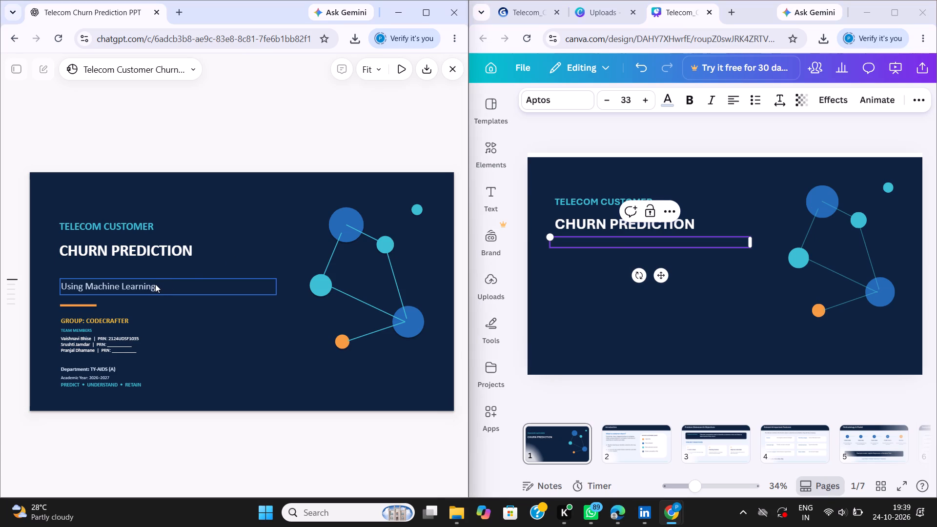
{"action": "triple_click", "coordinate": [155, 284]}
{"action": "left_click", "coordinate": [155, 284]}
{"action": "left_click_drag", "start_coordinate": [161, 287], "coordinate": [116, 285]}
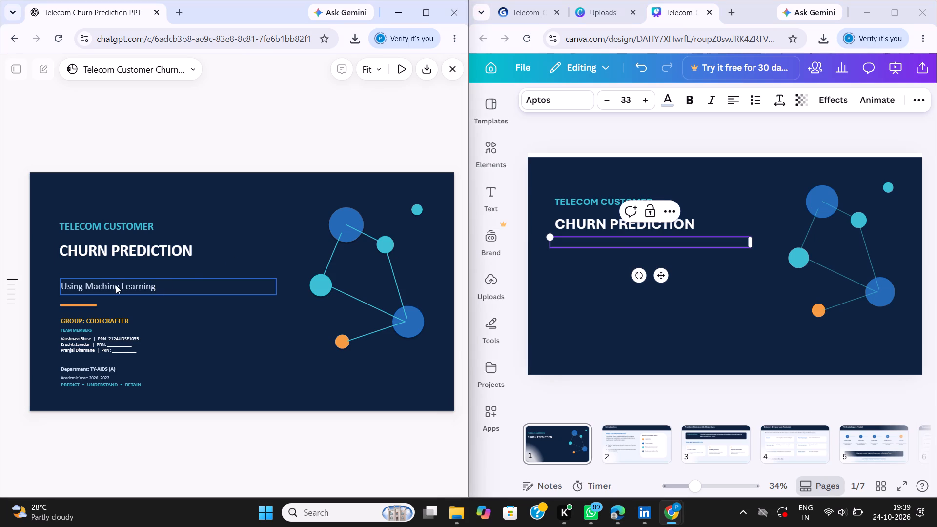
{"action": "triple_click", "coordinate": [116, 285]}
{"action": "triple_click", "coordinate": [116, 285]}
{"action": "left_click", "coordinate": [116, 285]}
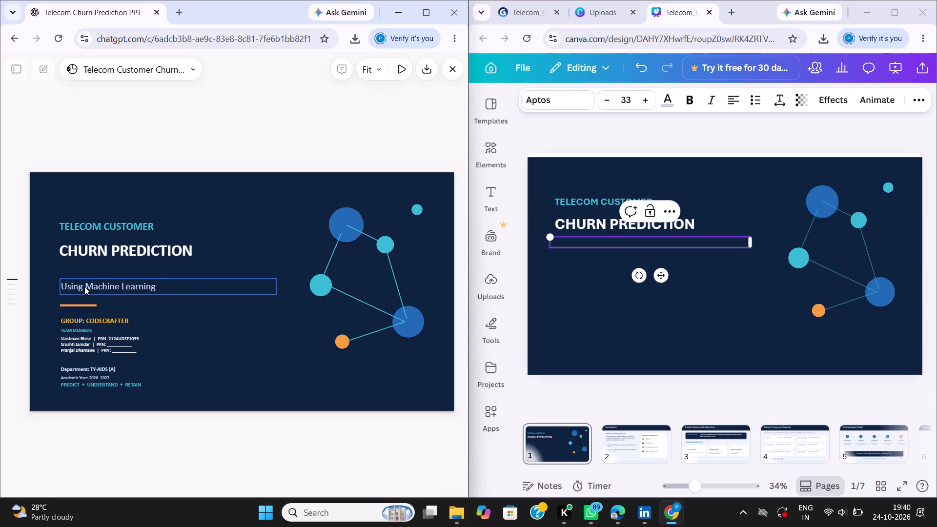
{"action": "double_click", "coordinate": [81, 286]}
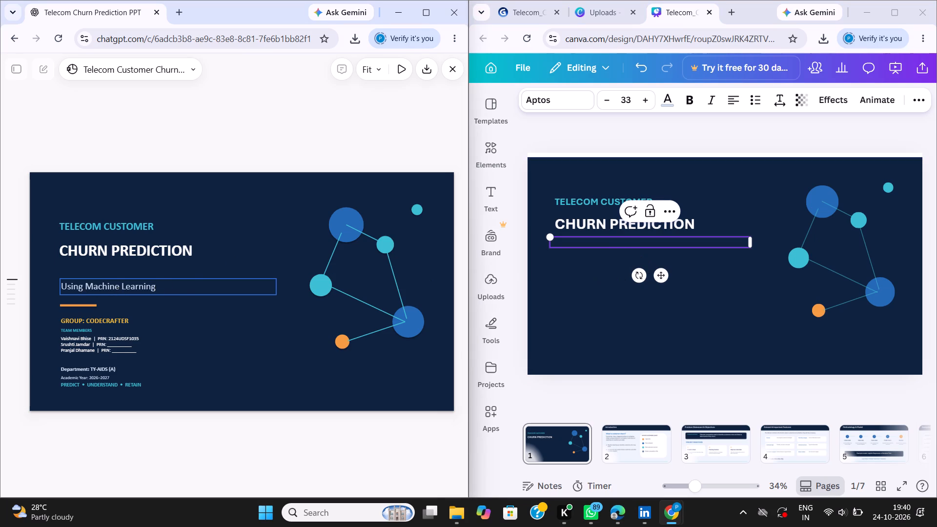
Enter "Using Machine Learning" as a single line in the empty text box beneath CHURN PREDICTION.
{"action": "left_click", "coordinate": [598, 241]}
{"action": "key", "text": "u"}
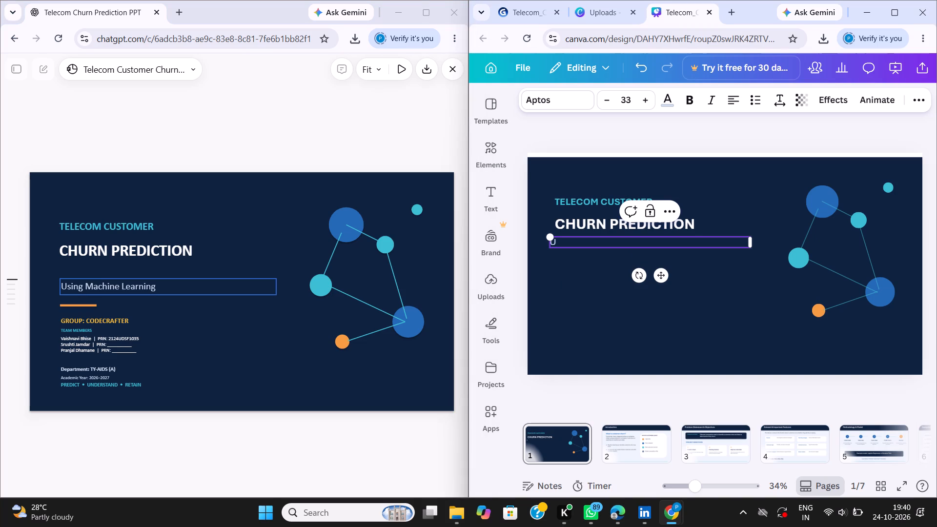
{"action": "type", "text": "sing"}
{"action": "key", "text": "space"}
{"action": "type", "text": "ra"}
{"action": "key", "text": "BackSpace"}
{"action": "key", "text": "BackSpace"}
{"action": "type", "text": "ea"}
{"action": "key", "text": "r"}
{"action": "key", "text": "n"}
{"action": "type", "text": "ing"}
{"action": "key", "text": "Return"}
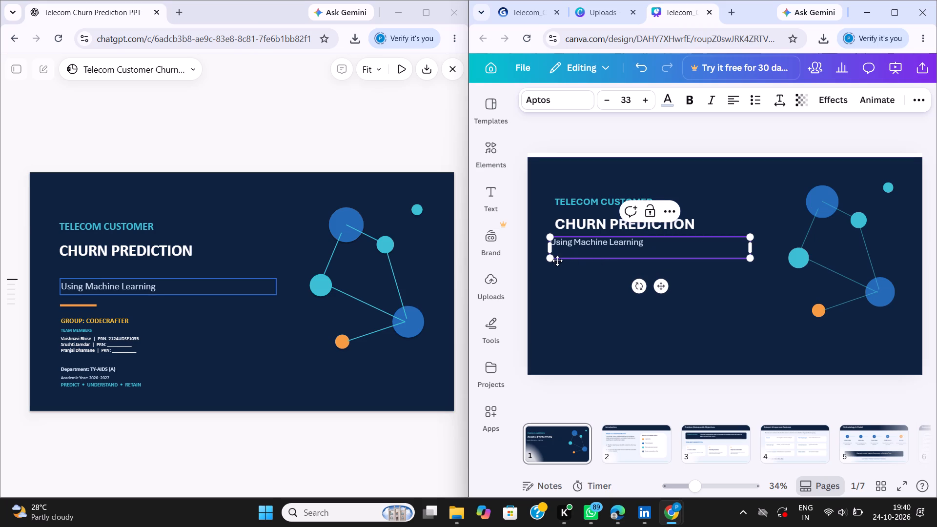
{"action": "left_click", "coordinate": [644, 249]}
{"action": "key", "text": "BackSpace"}
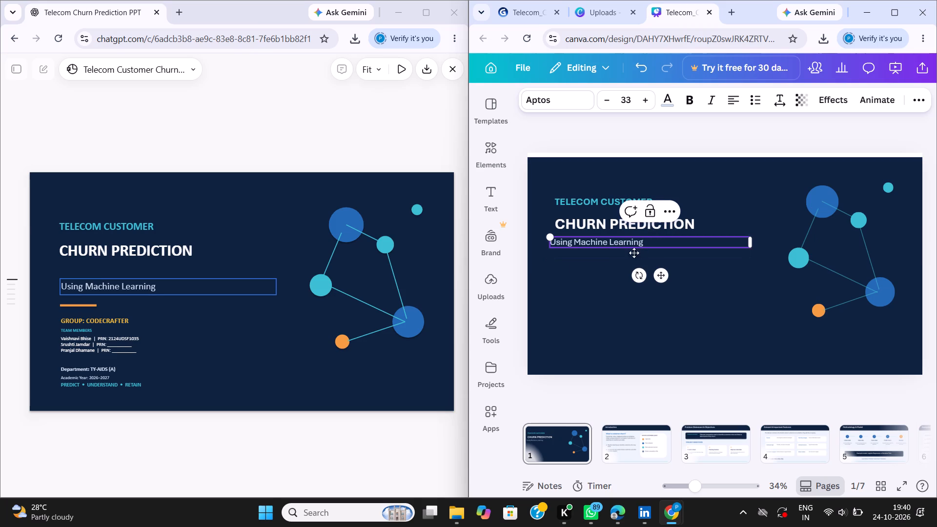
{"action": "left_click", "coordinate": [609, 262]}
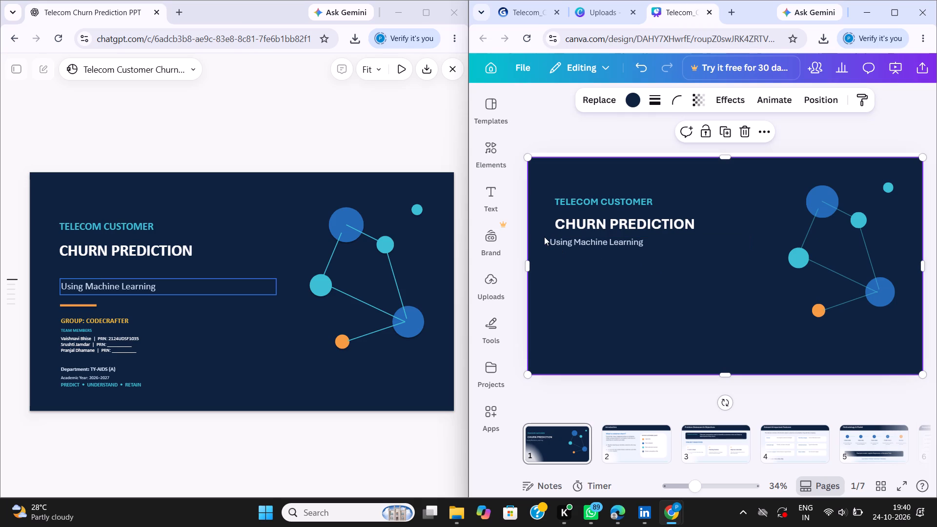
Indent the "Using Machine Learning" line with five leading spaces under the CHURN PREDICTION heading.
{"action": "left_click", "coordinate": [551, 241]}
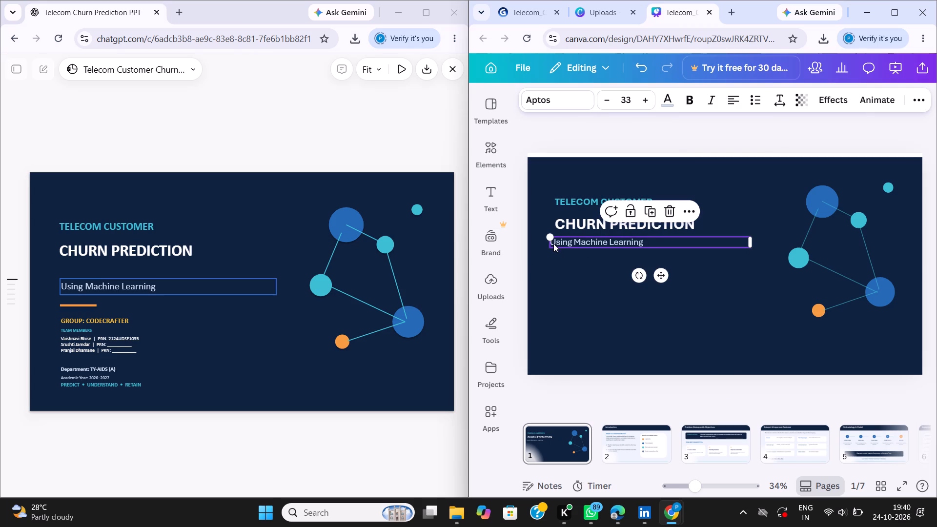
{"action": "double_click", "coordinate": [554, 243]}
{"action": "left_click", "coordinate": [550, 243]}
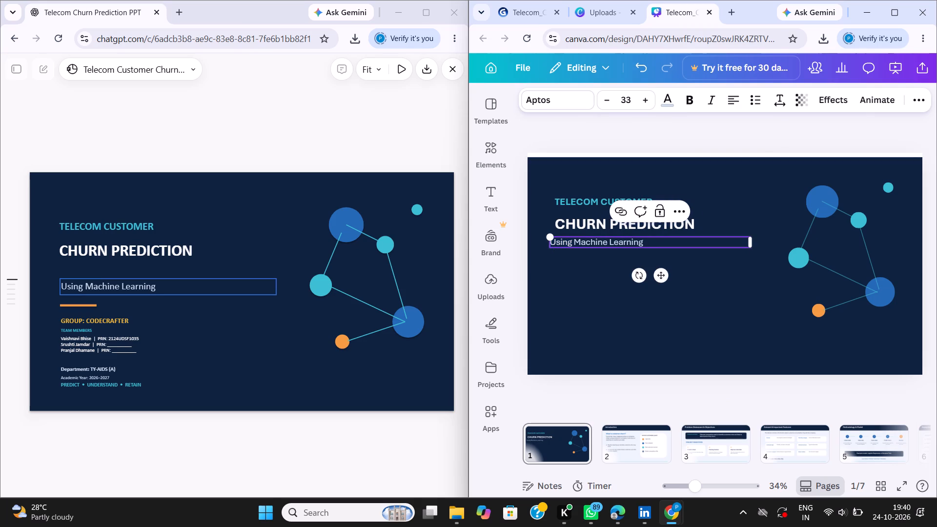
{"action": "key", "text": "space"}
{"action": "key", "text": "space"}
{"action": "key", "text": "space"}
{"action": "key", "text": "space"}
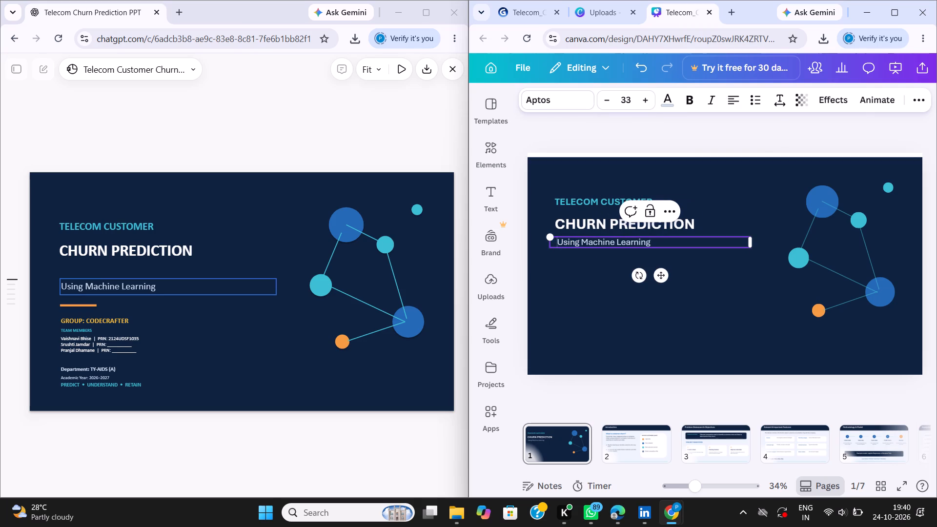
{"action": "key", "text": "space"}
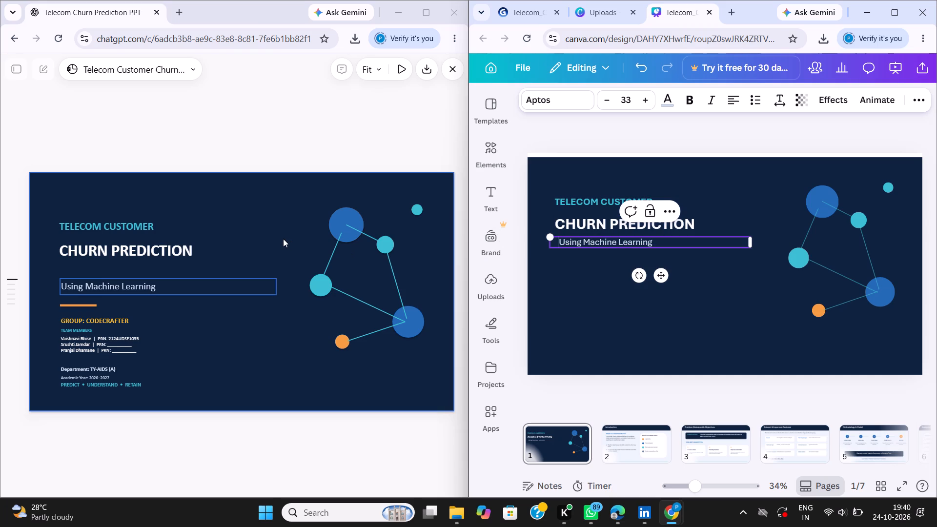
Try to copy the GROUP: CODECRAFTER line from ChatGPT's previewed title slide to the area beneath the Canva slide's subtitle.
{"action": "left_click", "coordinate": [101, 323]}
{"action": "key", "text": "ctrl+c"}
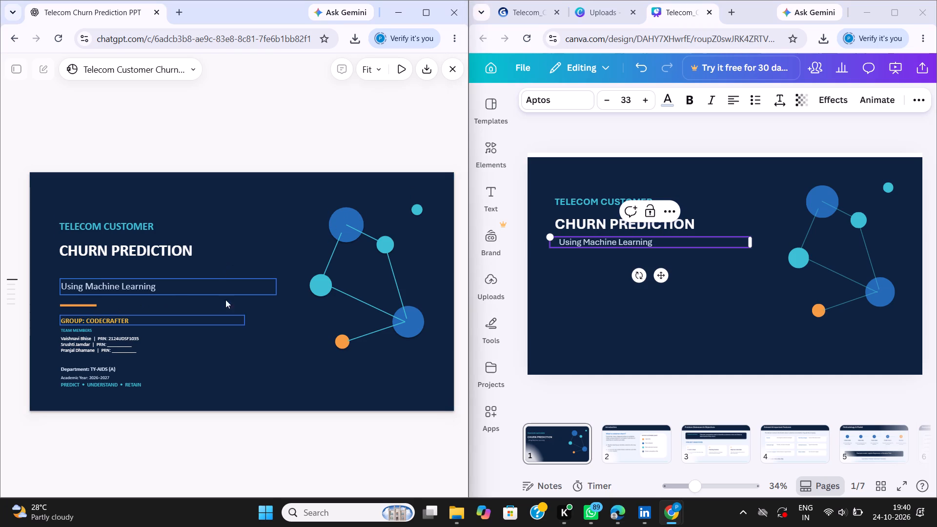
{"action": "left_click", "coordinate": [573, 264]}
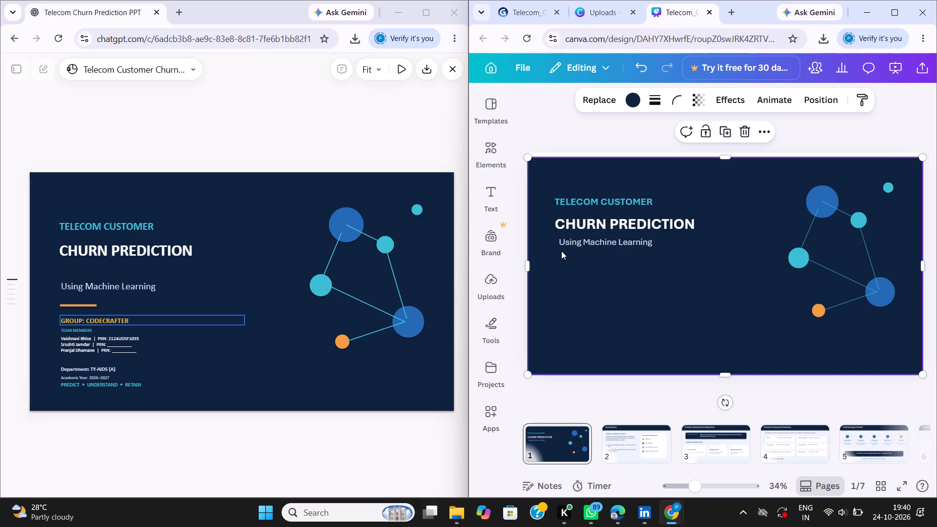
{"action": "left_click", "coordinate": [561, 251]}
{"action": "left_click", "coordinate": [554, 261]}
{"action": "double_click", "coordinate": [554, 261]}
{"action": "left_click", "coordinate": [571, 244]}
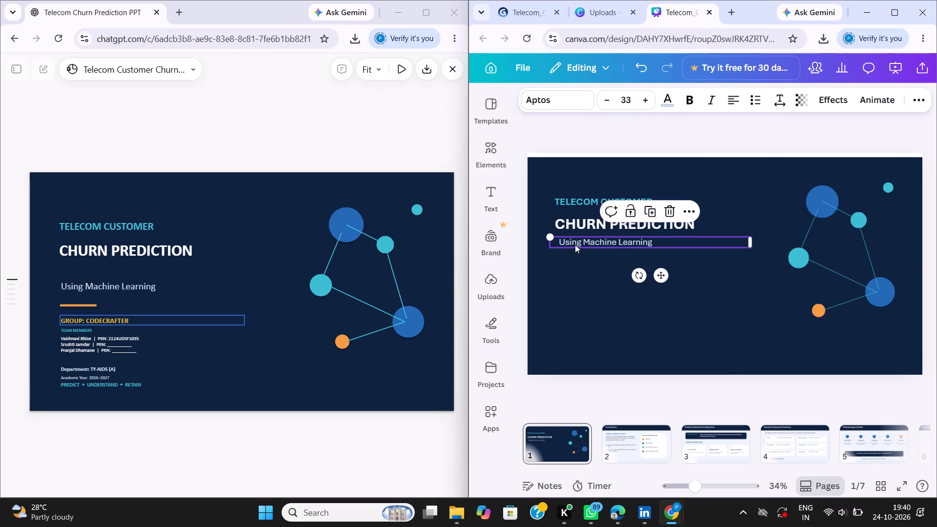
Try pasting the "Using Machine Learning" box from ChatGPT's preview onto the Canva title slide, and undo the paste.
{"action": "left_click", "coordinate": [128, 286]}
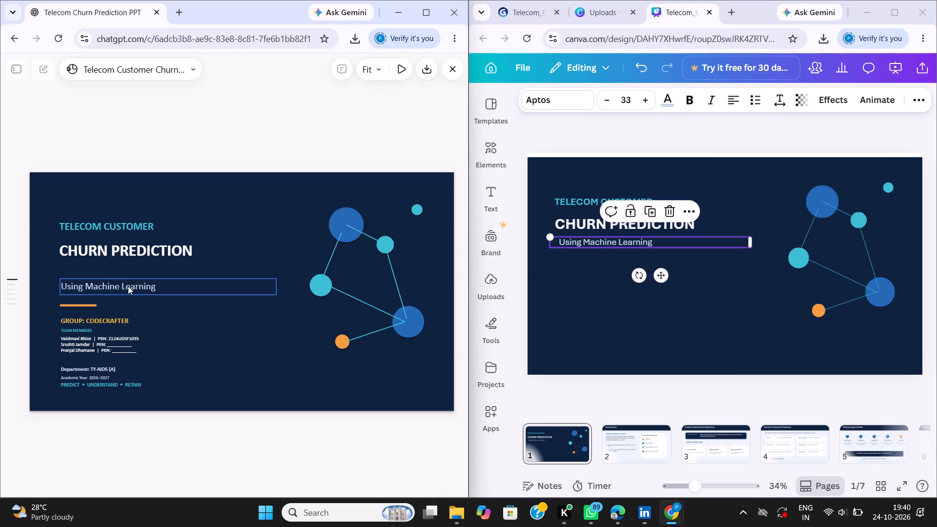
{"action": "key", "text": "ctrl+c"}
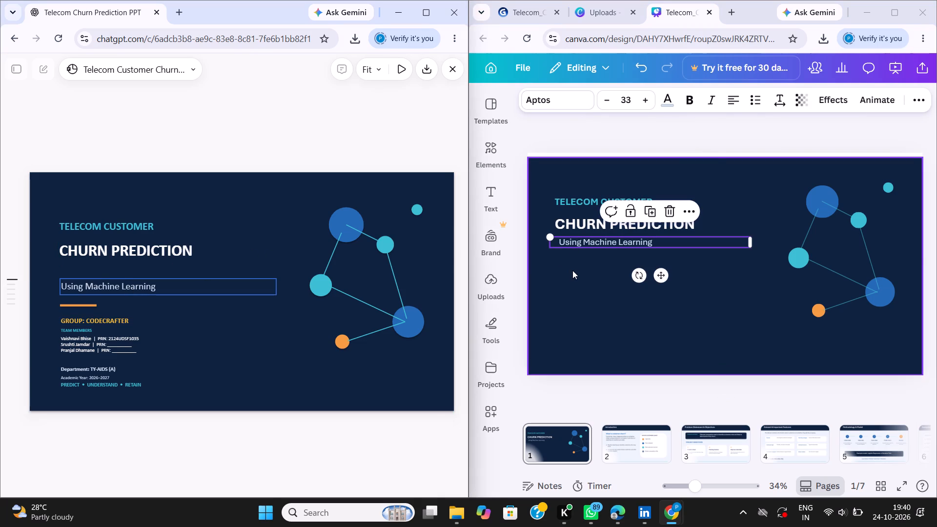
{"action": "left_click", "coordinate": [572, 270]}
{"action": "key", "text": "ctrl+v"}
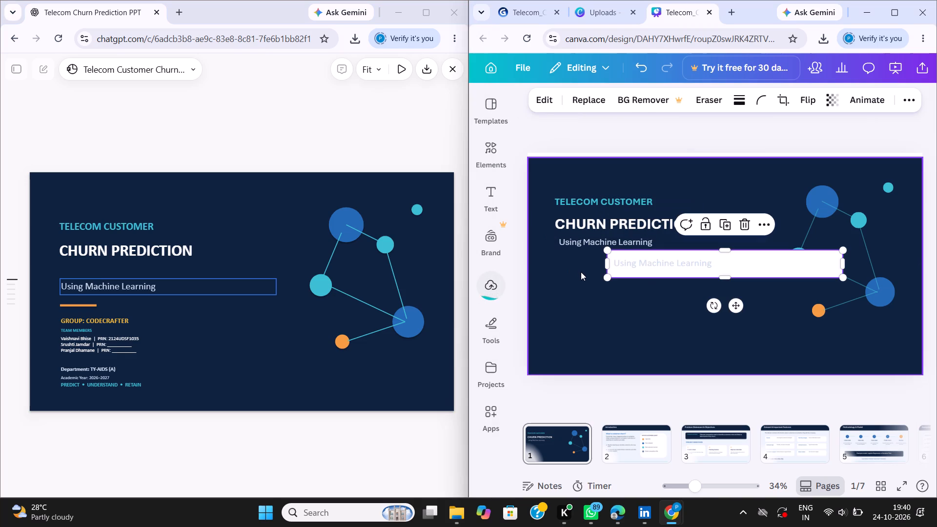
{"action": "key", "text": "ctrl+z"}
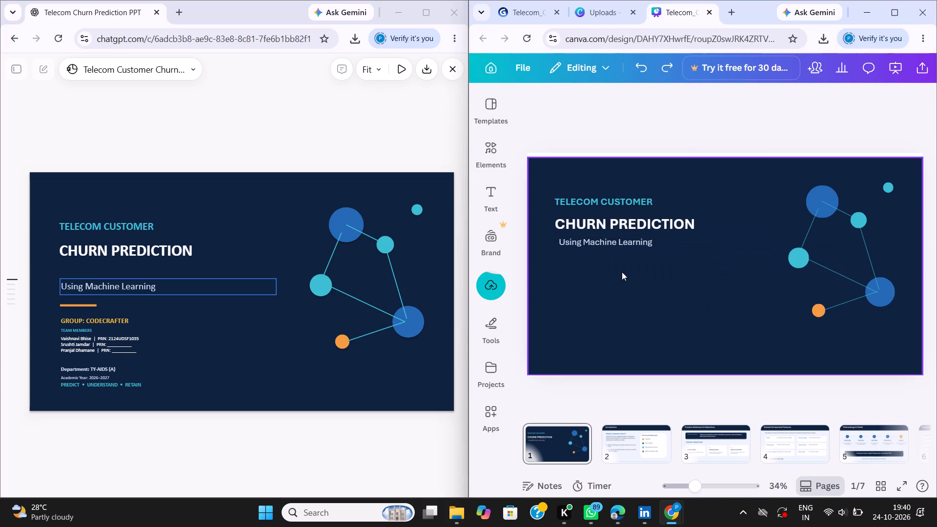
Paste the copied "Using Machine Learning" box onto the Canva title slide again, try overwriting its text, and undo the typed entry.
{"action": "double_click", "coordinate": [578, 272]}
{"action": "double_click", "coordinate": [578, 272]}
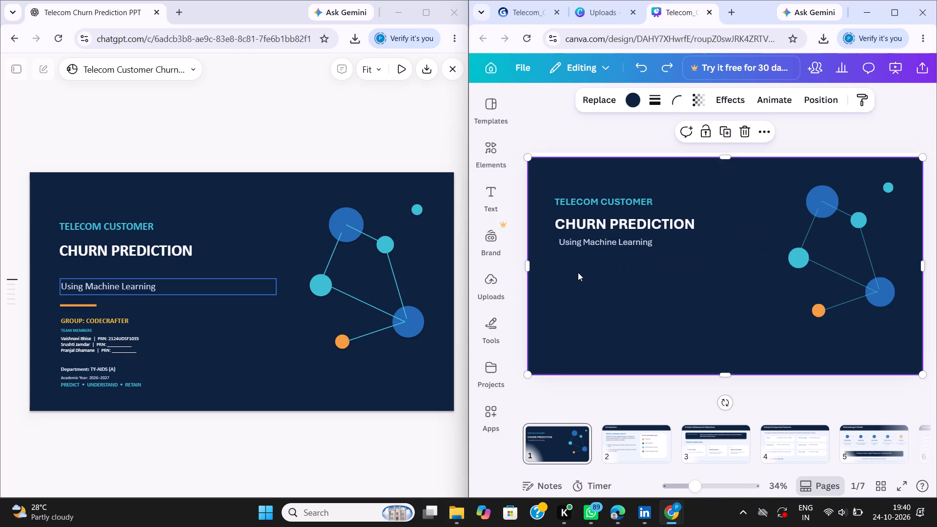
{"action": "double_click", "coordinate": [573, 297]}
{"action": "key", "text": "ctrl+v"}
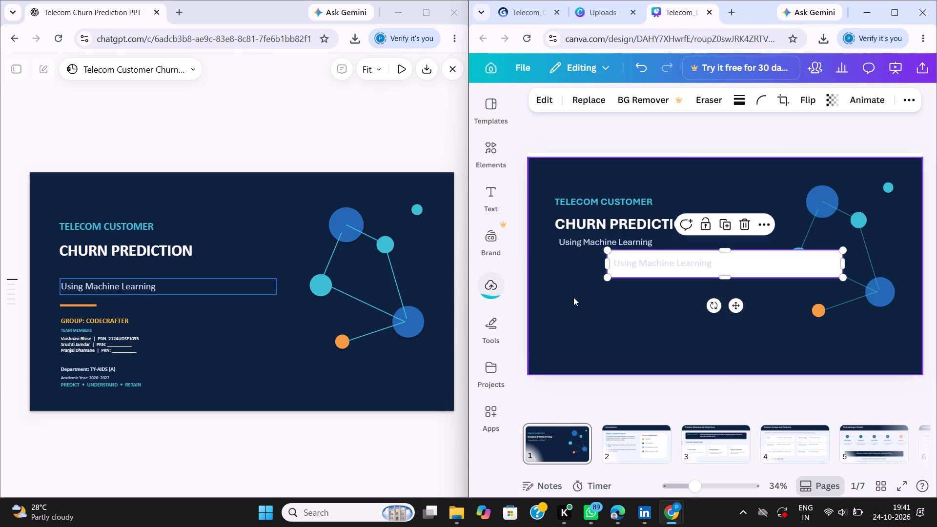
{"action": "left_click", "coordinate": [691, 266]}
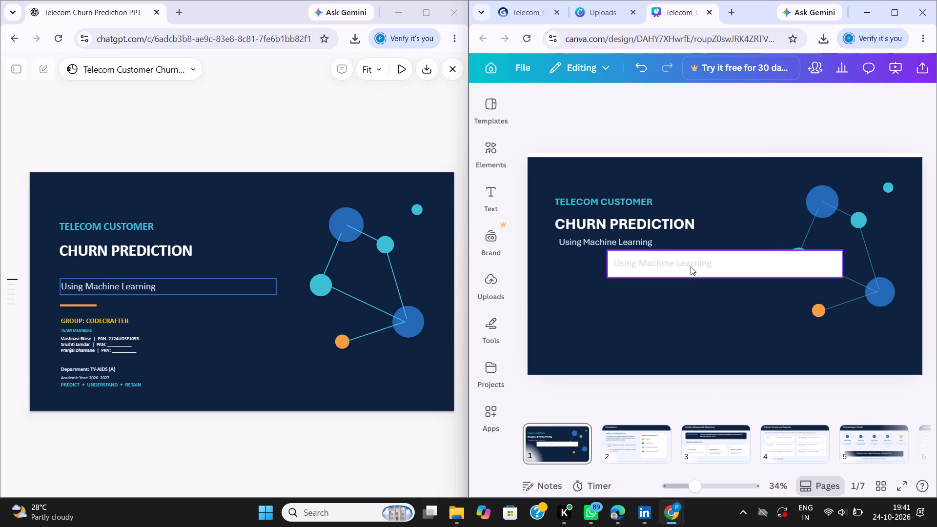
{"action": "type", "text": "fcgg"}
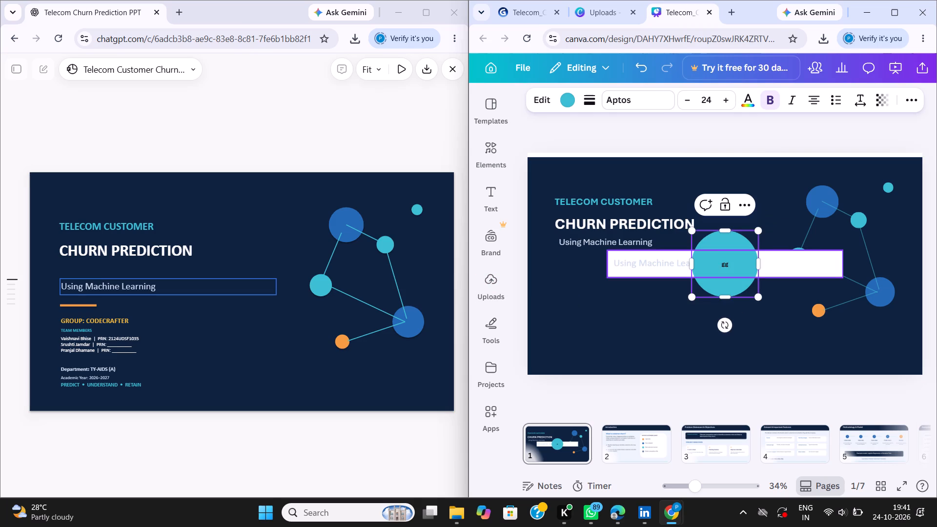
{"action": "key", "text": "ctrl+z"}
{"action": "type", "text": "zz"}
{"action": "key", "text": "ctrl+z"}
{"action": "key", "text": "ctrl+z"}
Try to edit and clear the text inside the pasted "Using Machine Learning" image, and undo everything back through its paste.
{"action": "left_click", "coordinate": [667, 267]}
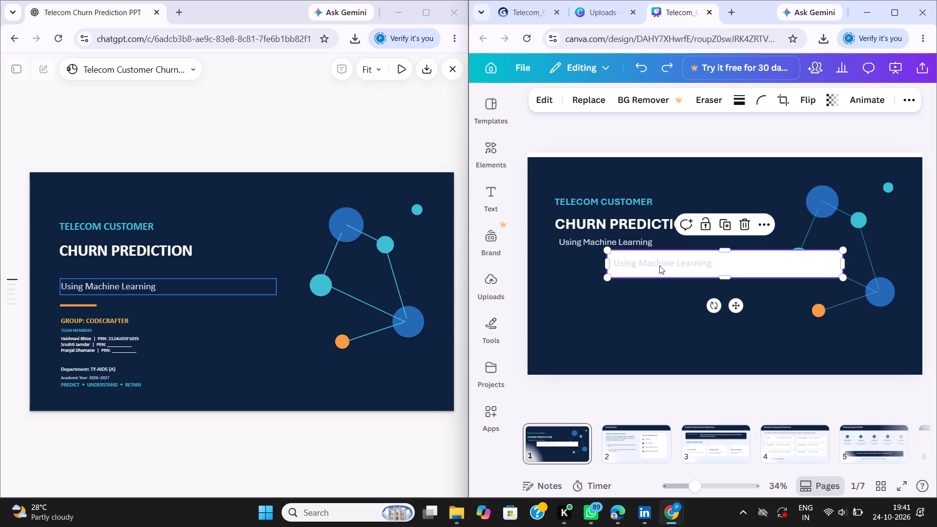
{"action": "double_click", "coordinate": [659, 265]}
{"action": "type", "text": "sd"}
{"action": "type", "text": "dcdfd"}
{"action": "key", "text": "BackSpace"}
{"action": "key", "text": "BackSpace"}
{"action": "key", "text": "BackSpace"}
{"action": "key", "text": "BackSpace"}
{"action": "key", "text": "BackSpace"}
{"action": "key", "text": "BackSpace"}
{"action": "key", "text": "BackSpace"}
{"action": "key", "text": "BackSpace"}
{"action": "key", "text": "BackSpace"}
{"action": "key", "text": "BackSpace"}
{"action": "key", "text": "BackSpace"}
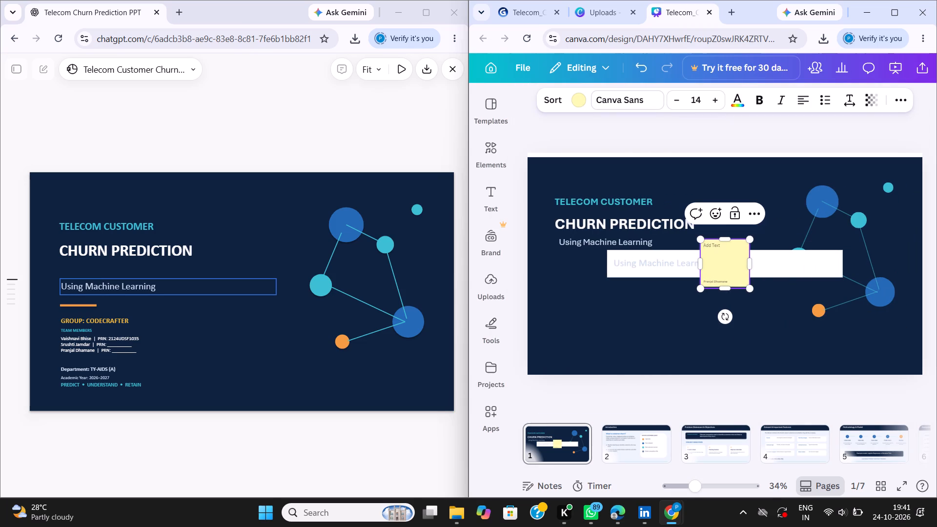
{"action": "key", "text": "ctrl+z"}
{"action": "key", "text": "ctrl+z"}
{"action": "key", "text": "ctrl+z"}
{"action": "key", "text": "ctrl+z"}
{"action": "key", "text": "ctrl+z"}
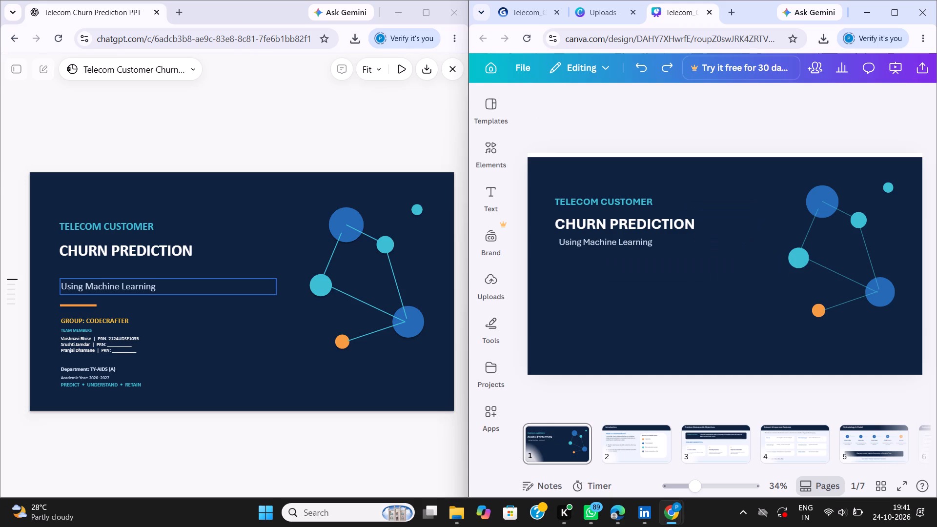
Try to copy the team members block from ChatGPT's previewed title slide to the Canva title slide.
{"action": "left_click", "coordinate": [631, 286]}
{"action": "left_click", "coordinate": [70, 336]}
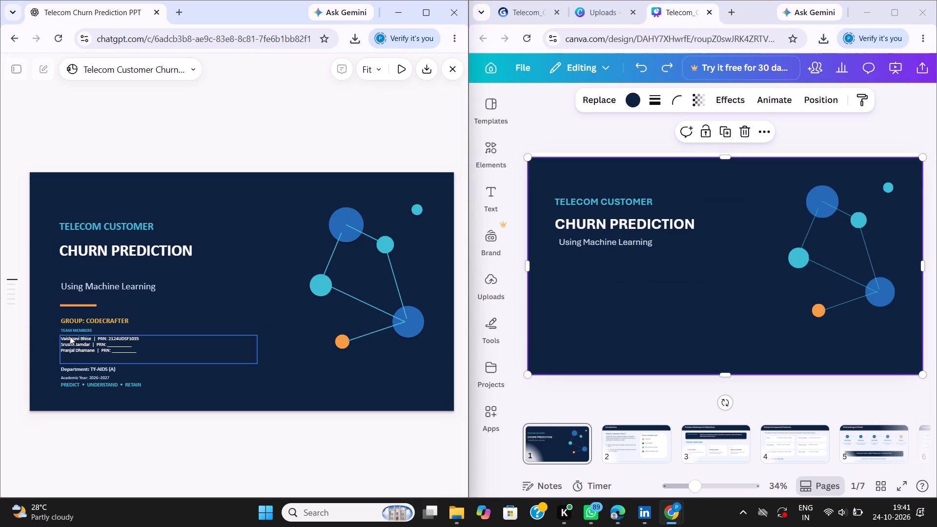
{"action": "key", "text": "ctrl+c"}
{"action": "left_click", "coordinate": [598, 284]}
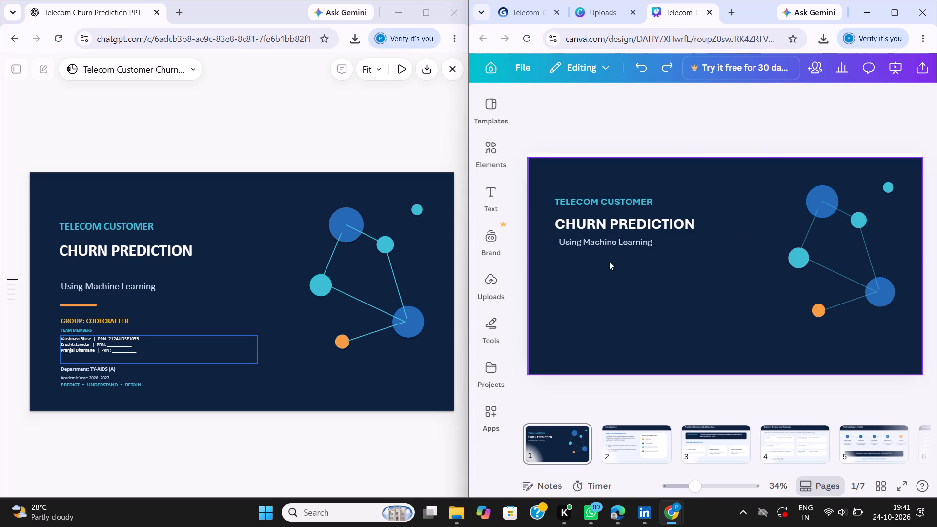
Duplicate the Canva slide's "Using Machine Learning" text box and place the copy a little below the original, aligned with it.
{"action": "left_click", "coordinate": [605, 243]}
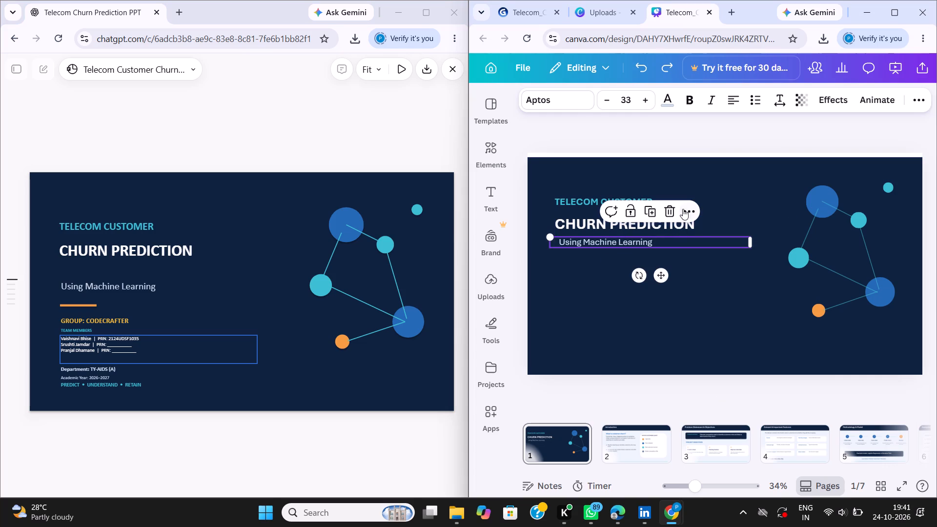
{"action": "left_click", "coordinate": [683, 208]}
{"action": "left_click", "coordinate": [720, 244]}
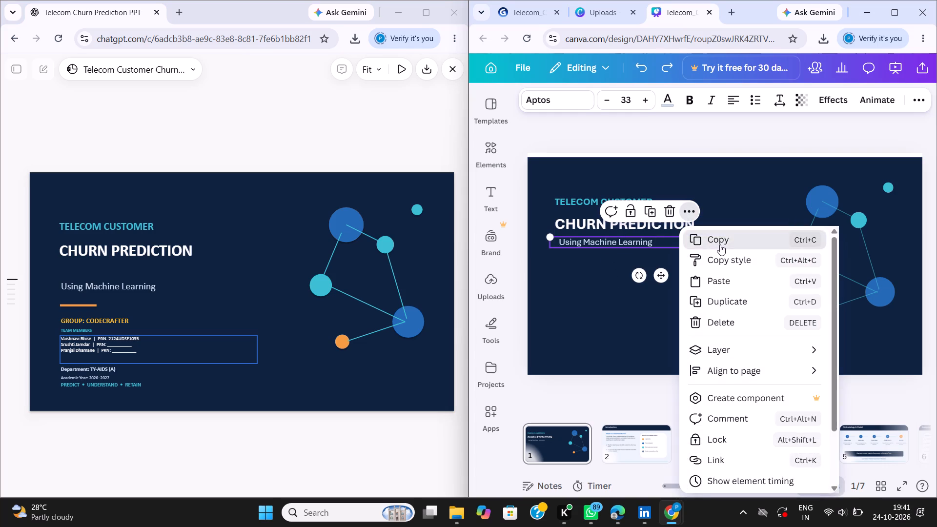
{"action": "left_click", "coordinate": [611, 284]}
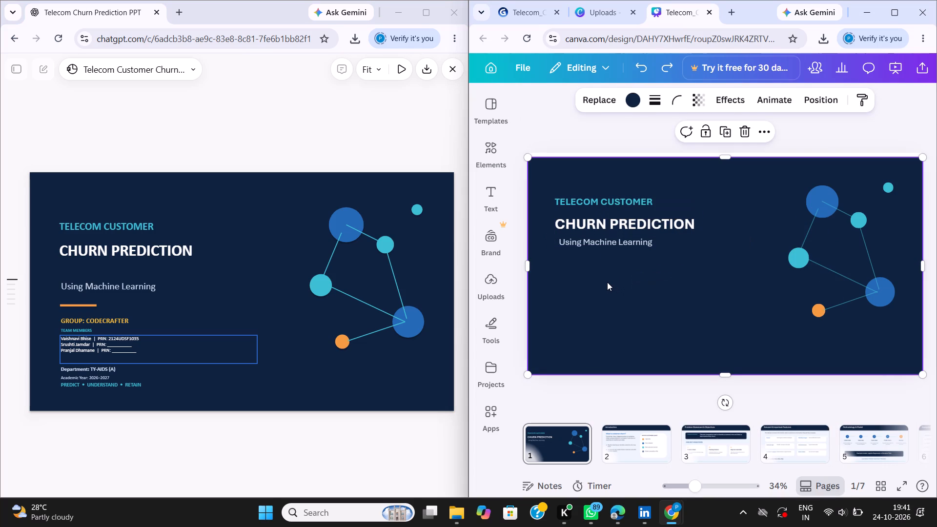
{"action": "left_click", "coordinate": [607, 282]}
{"action": "key", "text": "ctrl+v"}
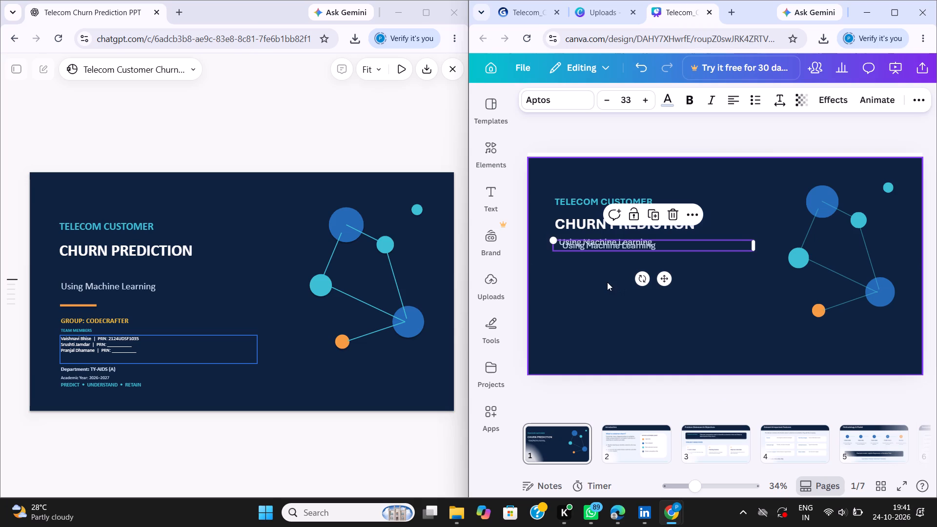
{"action": "left_click_drag", "start_coordinate": [665, 242], "coordinate": [668, 255]}
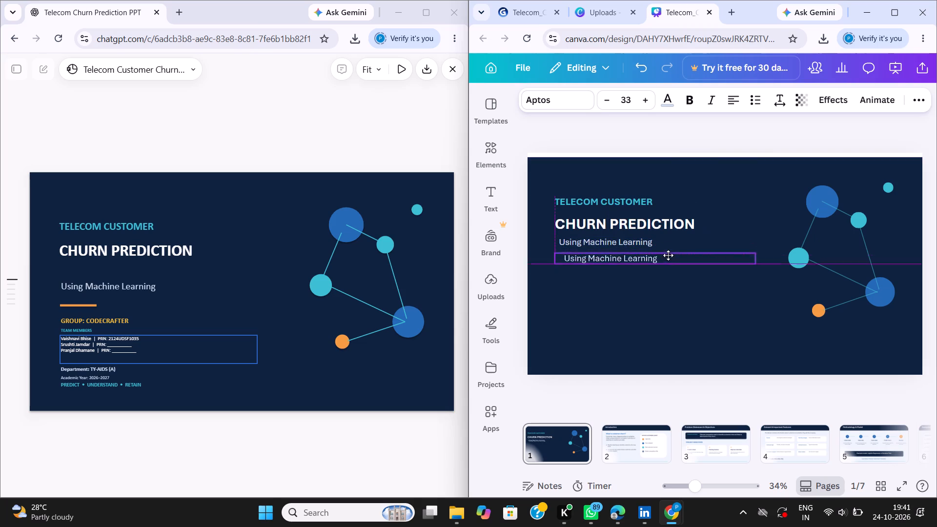
{"action": "left_click_drag", "start_coordinate": [668, 255], "coordinate": [659, 271]}
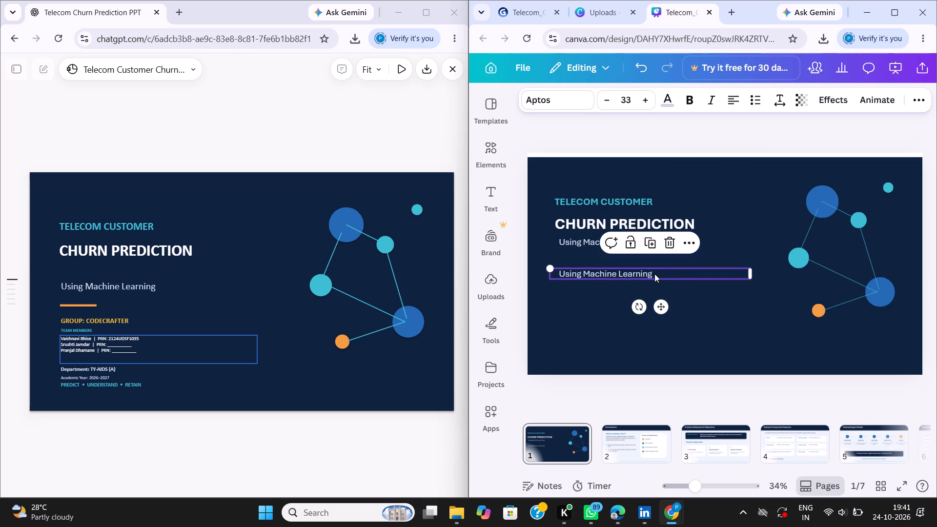
Replace the duplicated box's text with "GroupName:CodeCrafter" and start a new line beneath it.
{"action": "double_click", "coordinate": [657, 272]}
{"action": "key", "text": "BackSpace"}
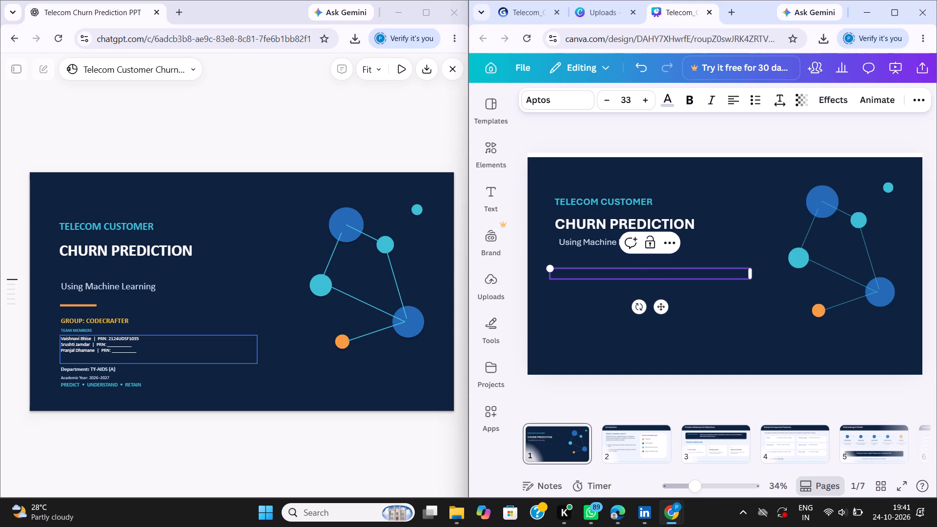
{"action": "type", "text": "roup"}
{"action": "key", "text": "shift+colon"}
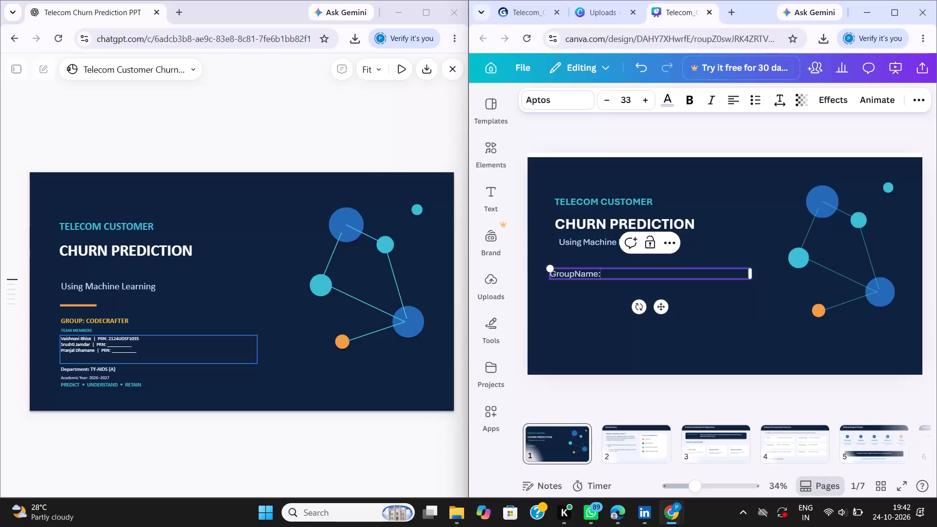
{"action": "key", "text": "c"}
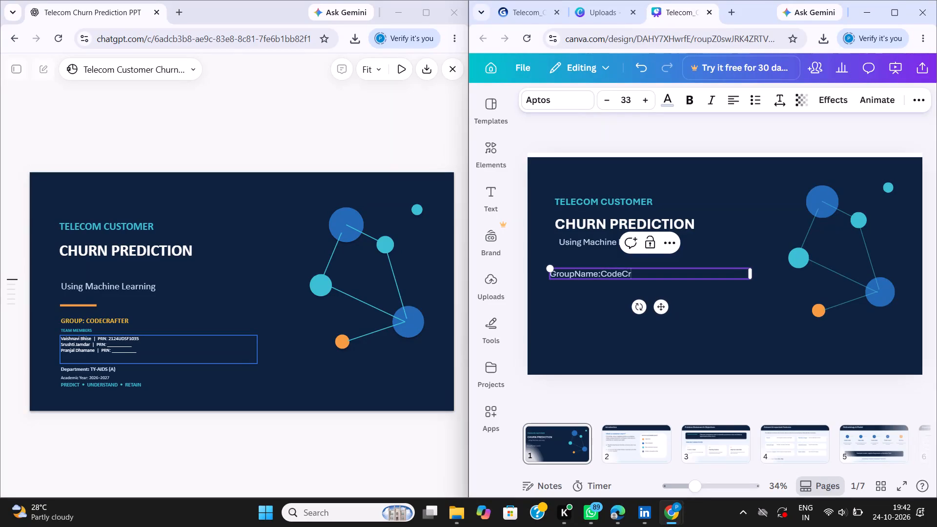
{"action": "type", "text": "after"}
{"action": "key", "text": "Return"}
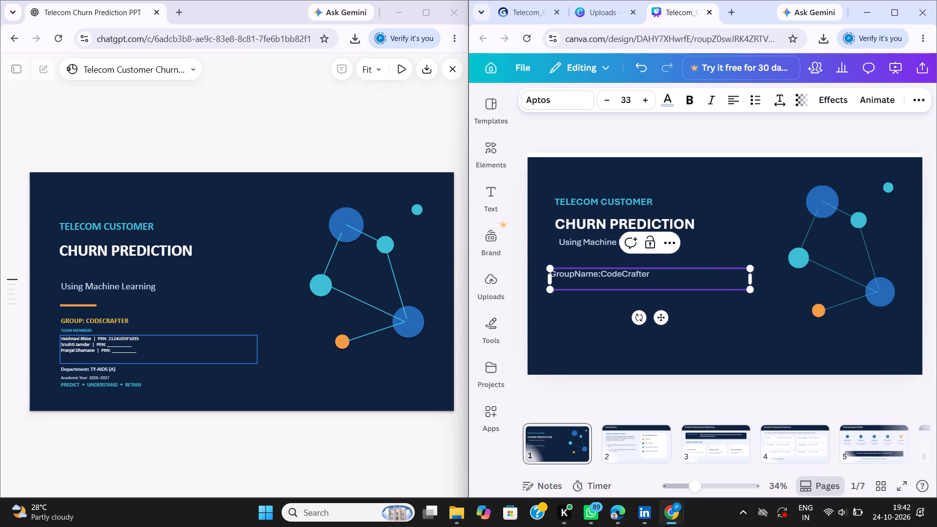
Remove the empty line beneath "GroupName:CodeCrafter" so its text box holds only that one line.
{"action": "left_click_drag", "start_coordinate": [652, 276], "coordinate": [624, 276]}
{"action": "left_click_drag", "start_coordinate": [624, 276], "coordinate": [554, 277]}
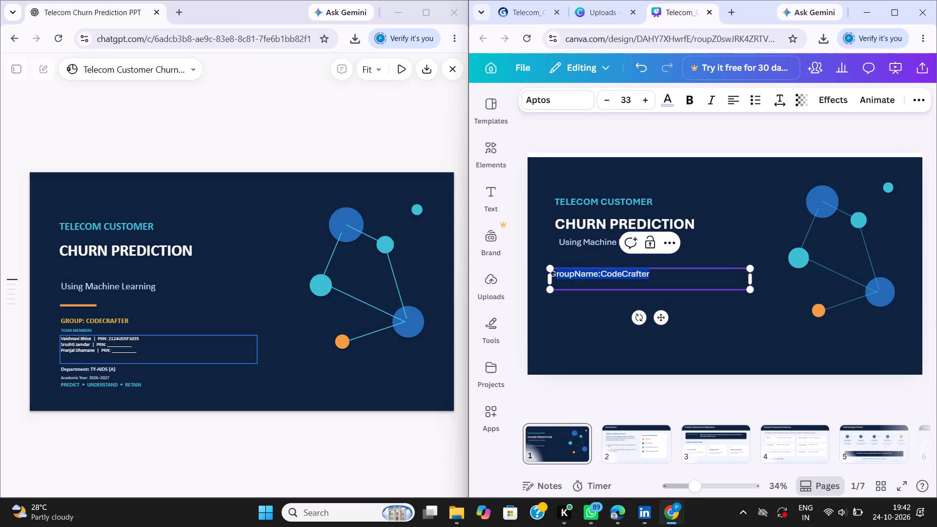
{"action": "left_click_drag", "start_coordinate": [554, 277], "coordinate": [550, 279]}
{"action": "left_click", "coordinate": [656, 278]}
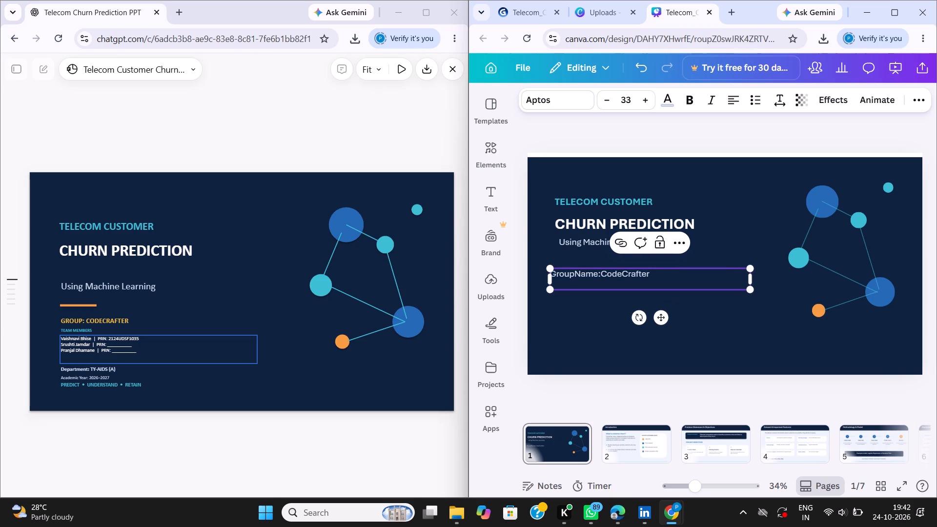
{"action": "left_click", "coordinate": [658, 281]}
{"action": "left_click_drag", "start_coordinate": [658, 281], "coordinate": [650, 281]}
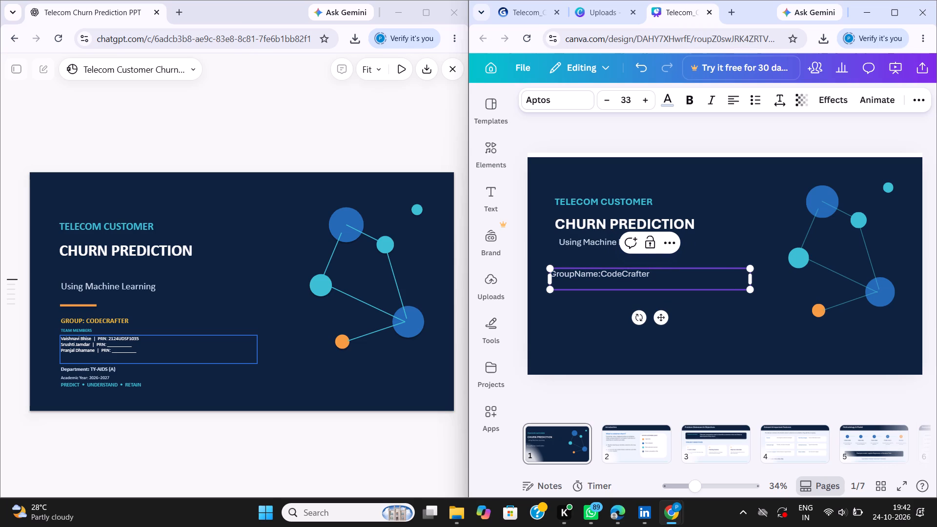
{"action": "left_click_drag", "start_coordinate": [650, 281], "coordinate": [646, 280]}
{"action": "left_click_drag", "start_coordinate": [658, 279], "coordinate": [606, 271]}
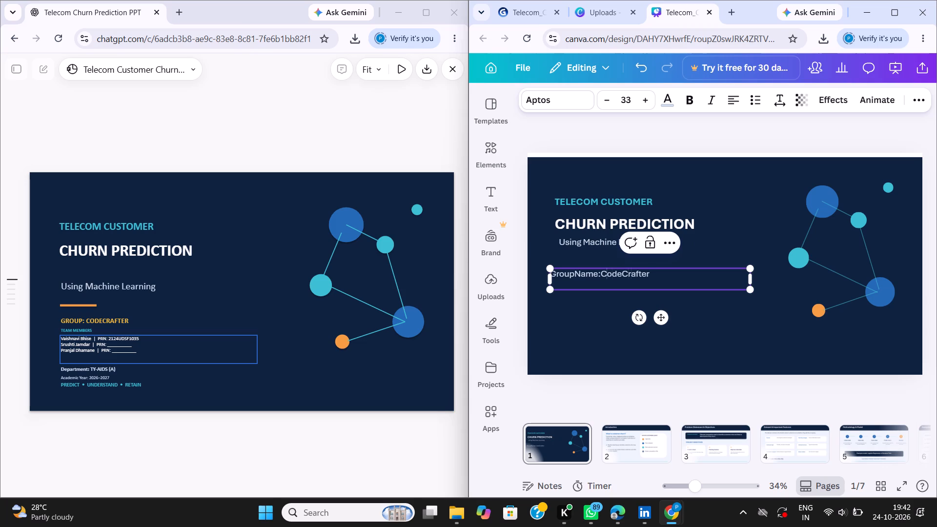
{"action": "left_click_drag", "start_coordinate": [606, 271], "coordinate": [605, 271]}
{"action": "left_click", "coordinate": [605, 271]}
{"action": "double_click", "coordinate": [656, 278]}
{"action": "key", "text": "Return"}
{"action": "key", "text": "Return"}
{"action": "key", "text": "Return"}
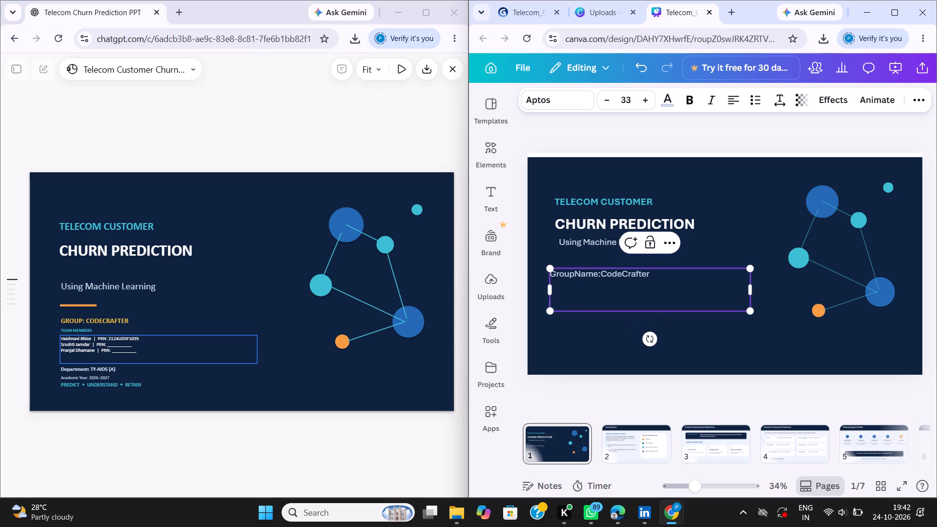
{"action": "key", "text": "BackSpace"}
{"action": "key", "text": "BackSpace"}
{"action": "key", "text": "BackSpace"}
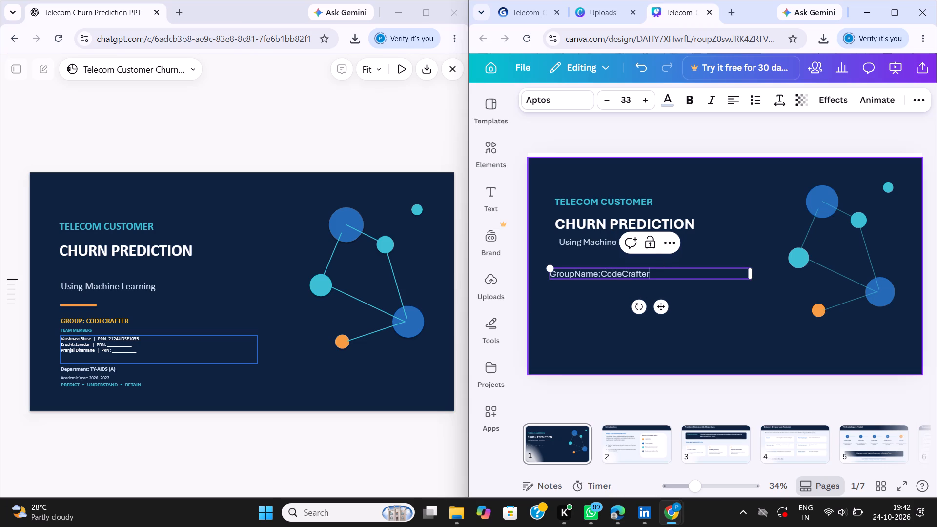
Make the whole "GroupName:CodeCrafter" text bold.
{"action": "left_click_drag", "start_coordinate": [653, 273], "coordinate": [612, 272]}
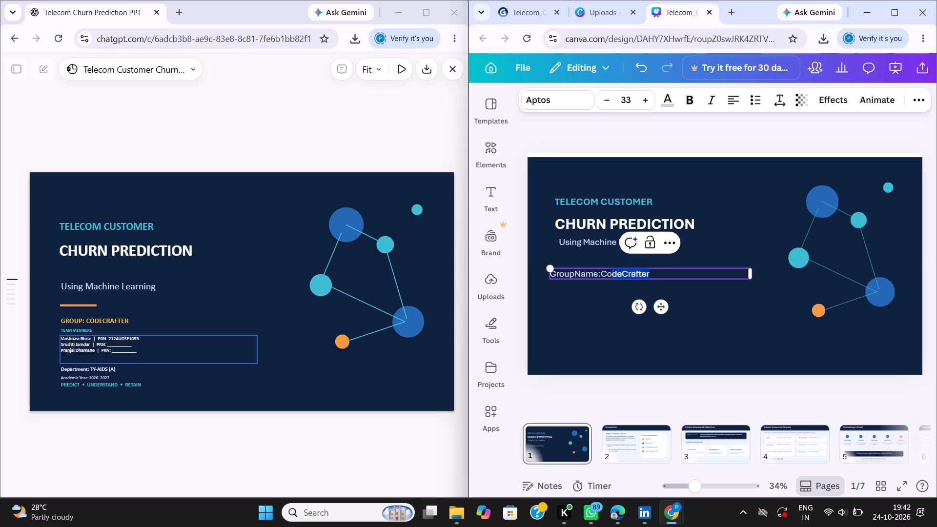
{"action": "left_click_drag", "start_coordinate": [612, 272], "coordinate": [550, 275]}
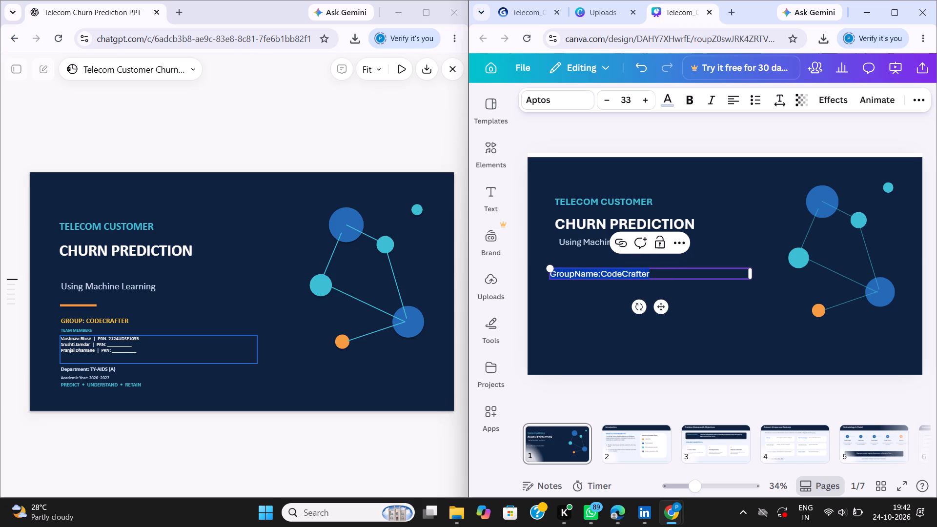
{"action": "left_click", "coordinate": [684, 105]}
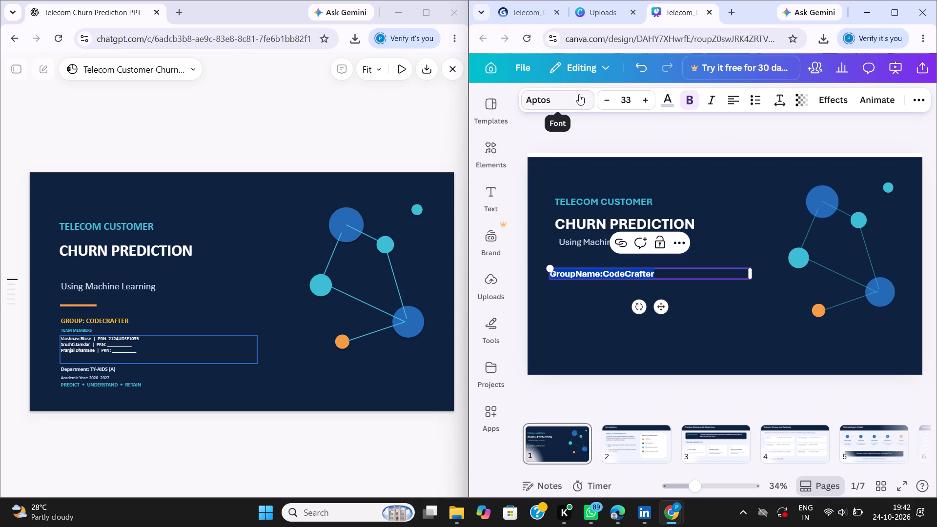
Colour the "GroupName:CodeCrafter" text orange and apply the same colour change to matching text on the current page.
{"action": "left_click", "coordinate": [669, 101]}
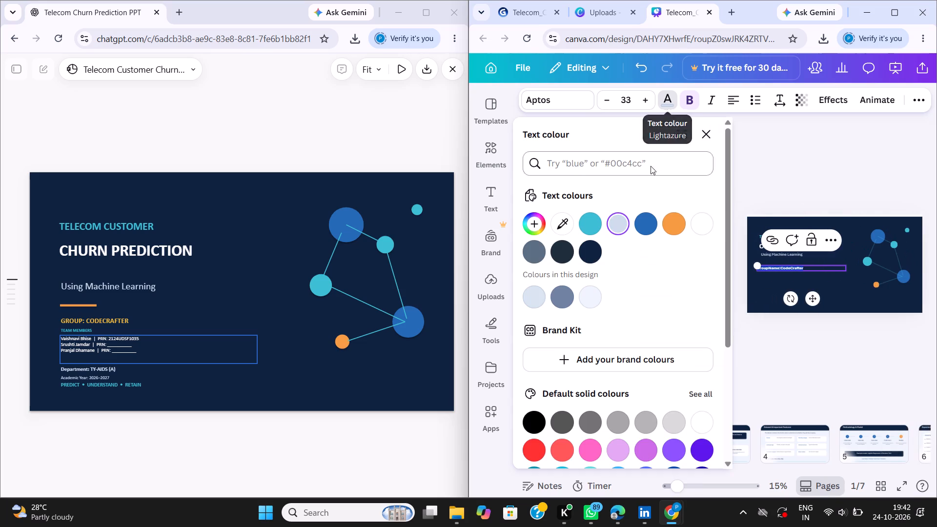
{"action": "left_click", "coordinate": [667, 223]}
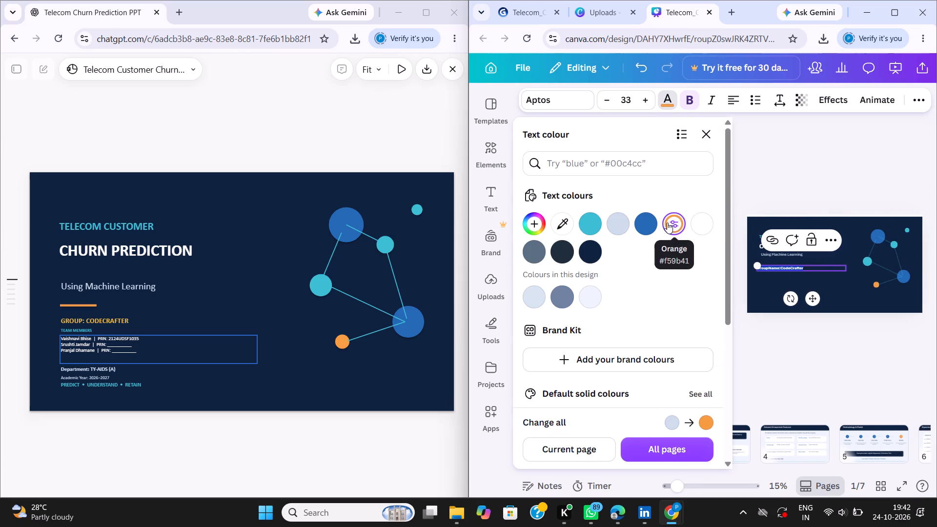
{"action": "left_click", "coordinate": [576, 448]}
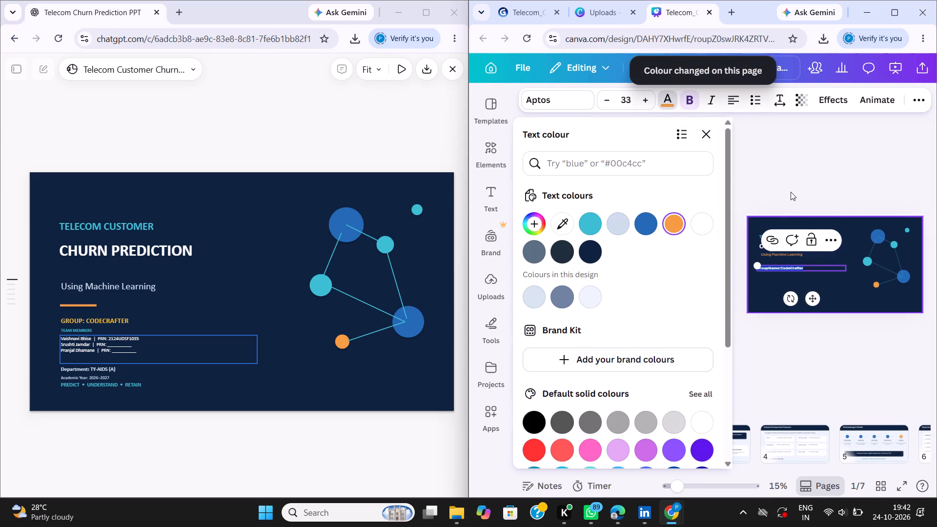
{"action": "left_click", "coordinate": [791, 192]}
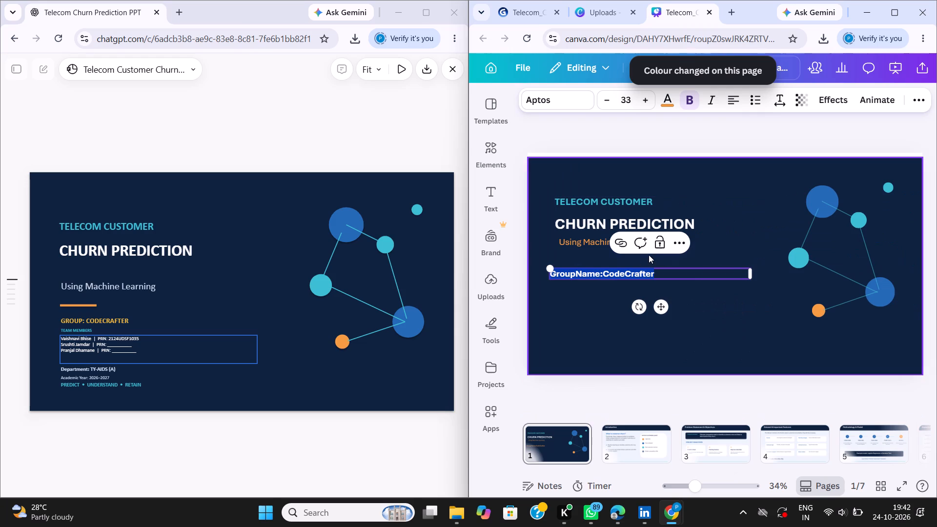
Clear the "Using Machine Learning" text from the subtitle box beneath "CHURN PREDICTION".
{"action": "left_click", "coordinate": [595, 243]}
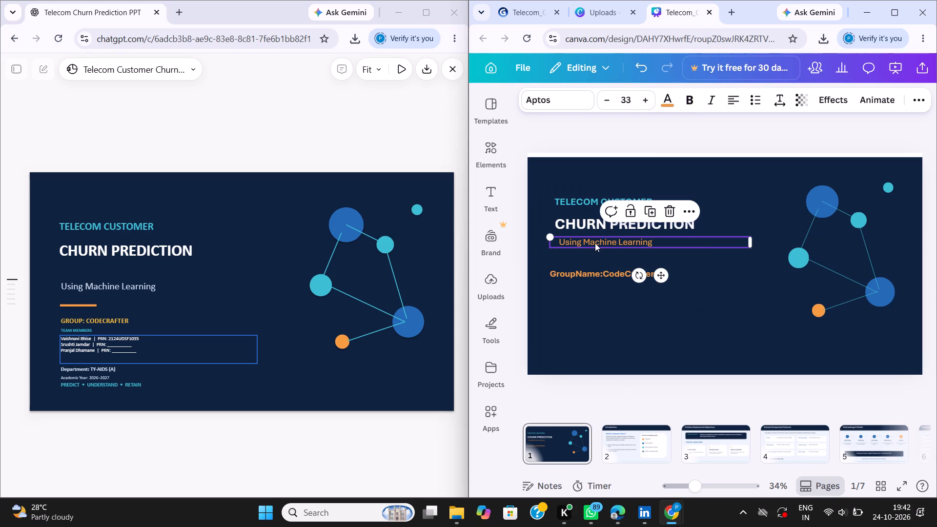
{"action": "double_click", "coordinate": [649, 243]}
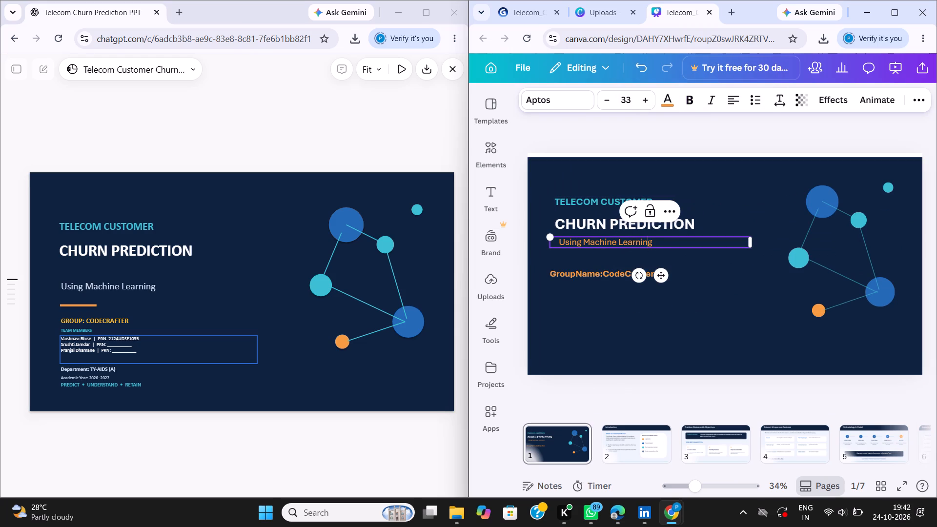
{"action": "left_click_drag", "start_coordinate": [658, 243], "coordinate": [651, 243]}
{"action": "key", "text": "BackSpace"}
{"action": "key", "text": "BackSpace"}
{"action": "key", "text": "BackSpace"}
{"action": "key", "text": "BackSpace"}
{"action": "key", "text": "BackSpace"}
{"action": "key", "text": "BackSpace"}
{"action": "key", "text": "BackSpace"}
{"action": "key", "text": "BackSpace"}
{"action": "key", "text": "BackSpace"}
{"action": "key", "text": "BackSpace"}
{"action": "key", "text": "BackSpace"}
{"action": "key", "text": "BackSpace"}
{"action": "key", "text": "BackSpace"}
{"action": "key", "text": "BackSpace"}
{"action": "key", "text": "BackSpace"}
{"action": "key", "text": "BackSpace"}
{"action": "key", "text": "BackSpace"}
{"action": "key", "text": "BackSpace"}
{"action": "key", "text": "BackSpace"}
{"action": "key", "text": "BackSpace"}
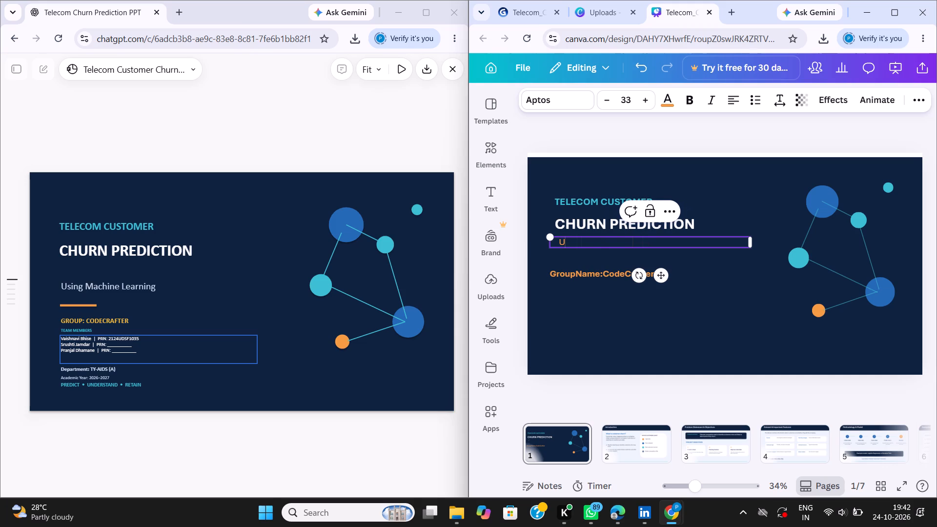
{"action": "key", "text": "BackSpace"}
{"action": "key", "text": "BackSpace"}
{"action": "key", "text": "BackSpace"}
{"action": "key", "text": "BackSpace"}
{"action": "key", "text": "BackSpace"}
{"action": "key", "text": "BackSpace"}
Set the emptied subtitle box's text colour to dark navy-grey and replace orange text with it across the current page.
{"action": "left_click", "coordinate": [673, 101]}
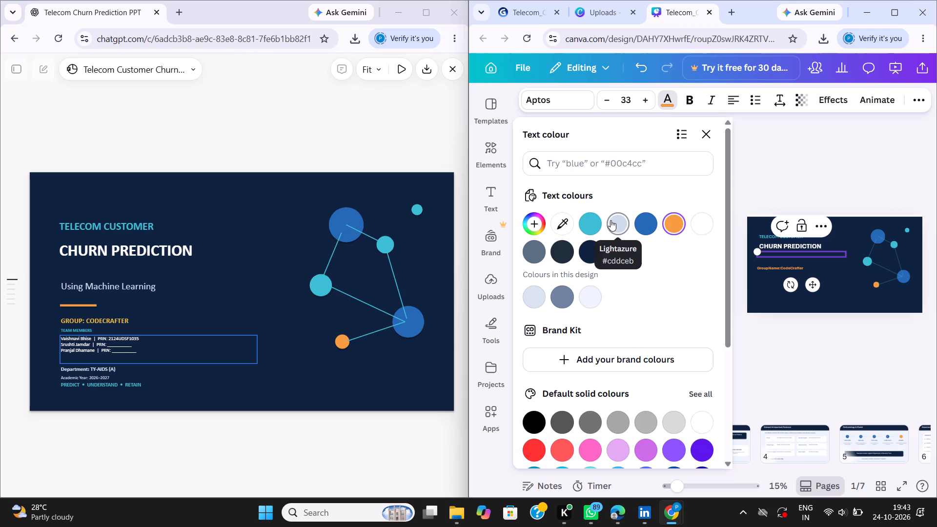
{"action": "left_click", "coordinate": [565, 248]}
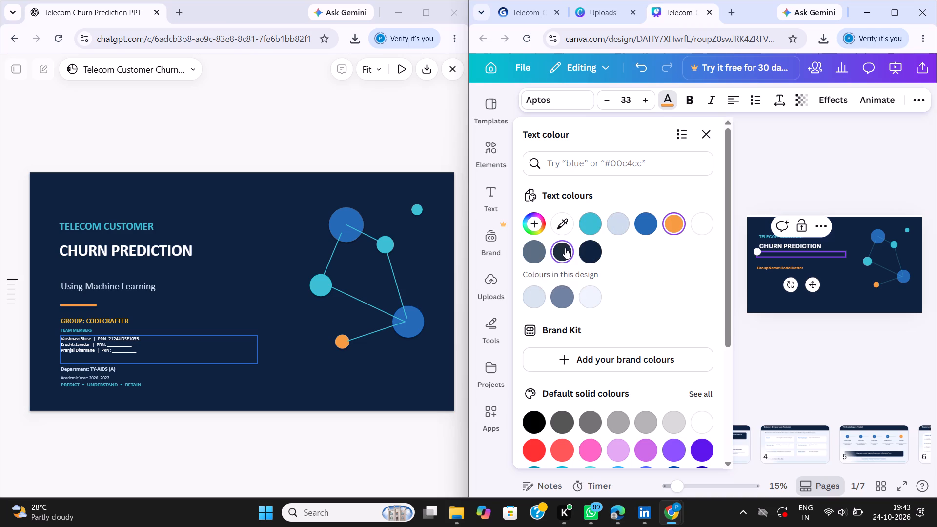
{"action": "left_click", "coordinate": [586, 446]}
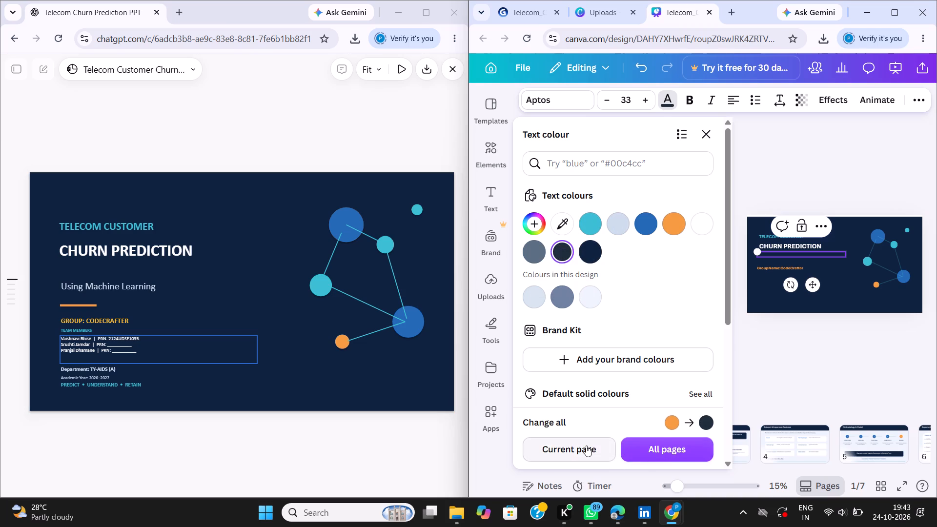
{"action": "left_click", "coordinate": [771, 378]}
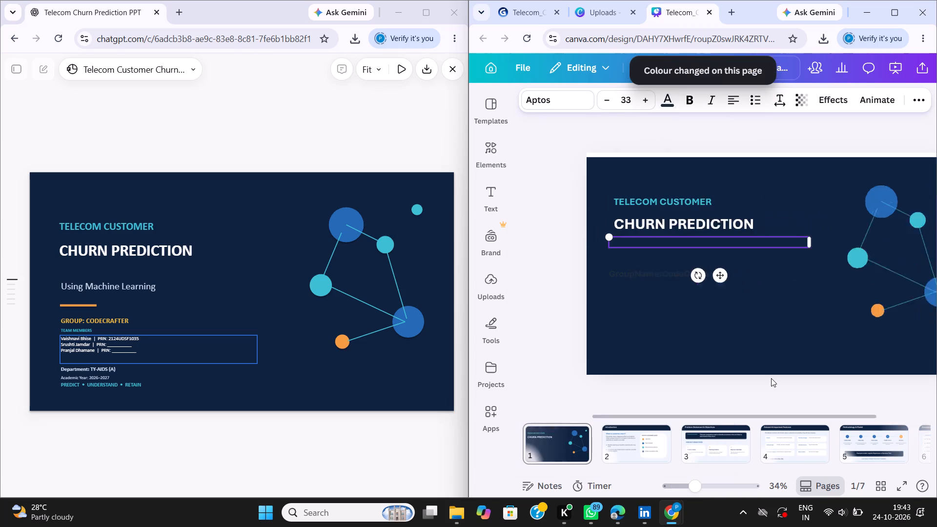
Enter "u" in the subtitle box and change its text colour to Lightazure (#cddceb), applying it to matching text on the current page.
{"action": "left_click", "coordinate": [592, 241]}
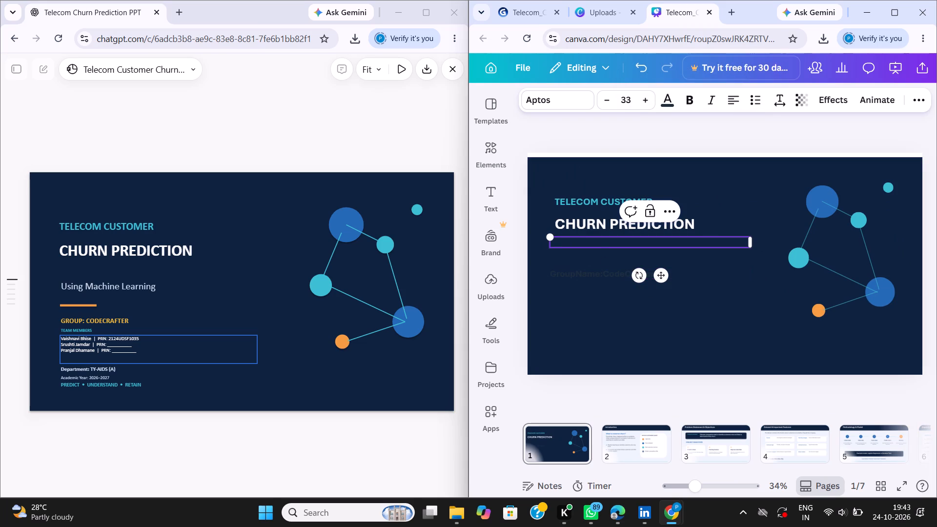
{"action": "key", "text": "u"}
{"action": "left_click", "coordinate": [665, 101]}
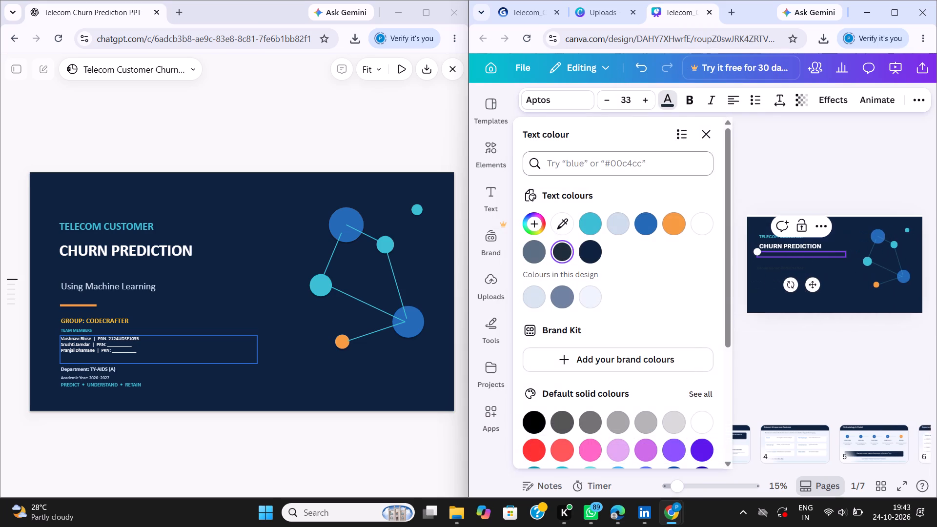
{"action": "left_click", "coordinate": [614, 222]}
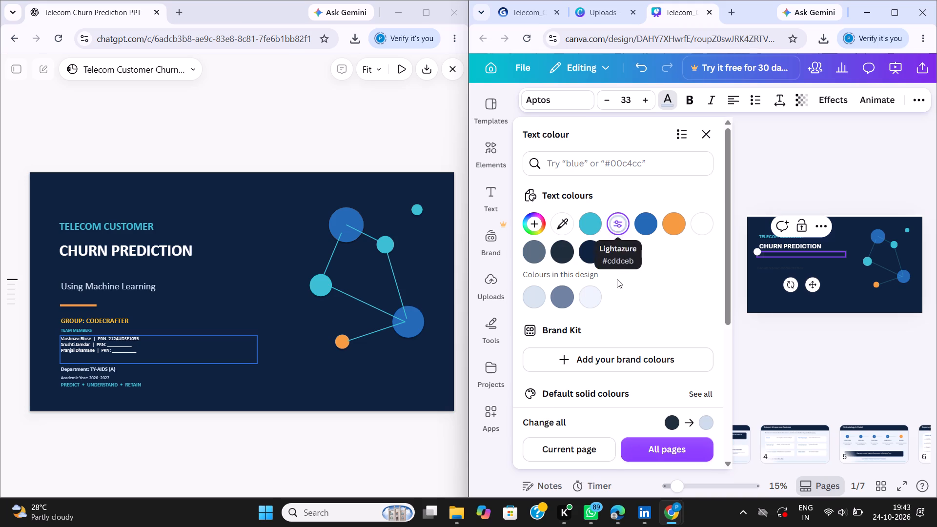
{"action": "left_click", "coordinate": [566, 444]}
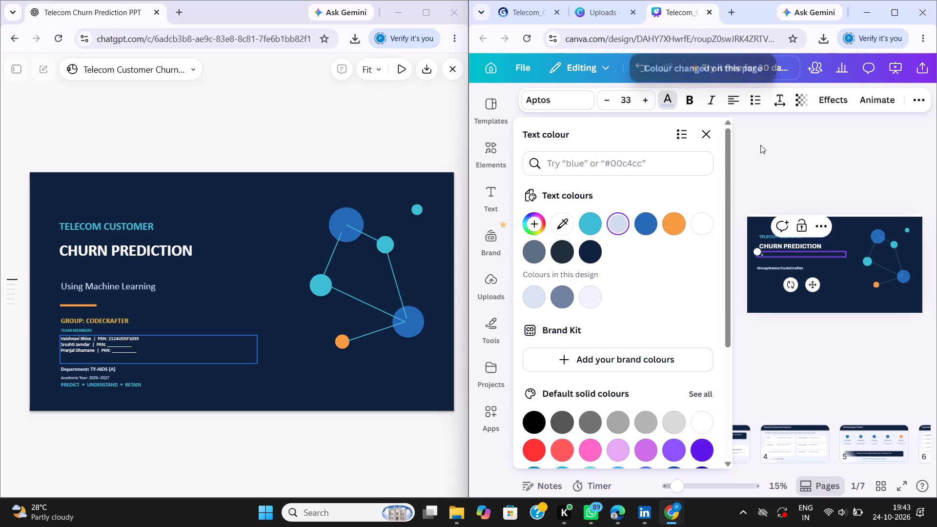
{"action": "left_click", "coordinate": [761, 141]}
Delete the subtitle text box beneath "CHURN PREDICTION" from the title slide.
{"action": "key", "text": "BackSpace"}
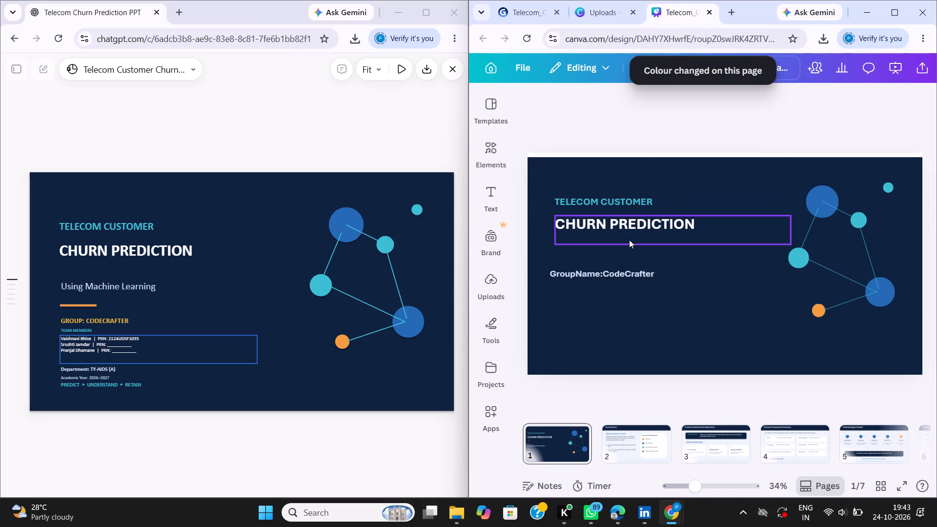
{"action": "key", "text": "BackSpace"}
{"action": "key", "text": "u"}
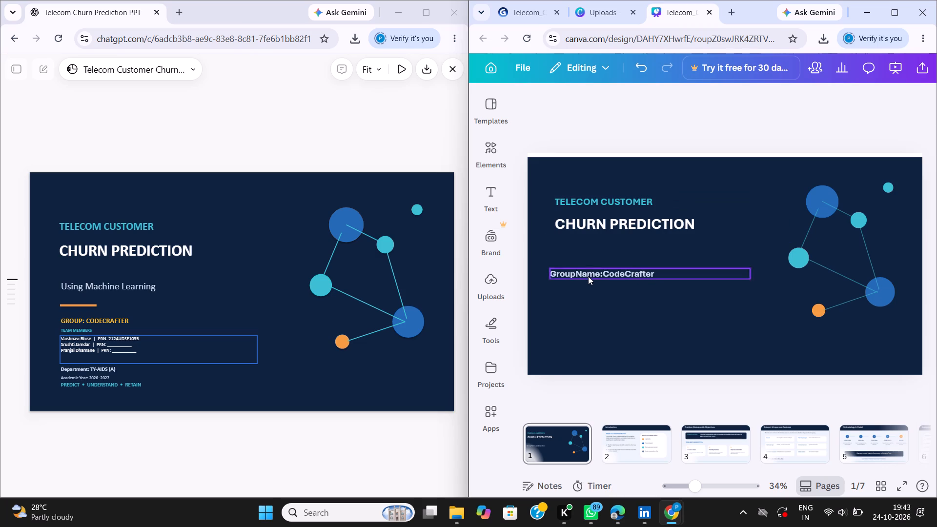
Change the "GroupName:CodeCrafter" text colour on the title slide to white.
{"action": "left_click", "coordinate": [582, 276]}
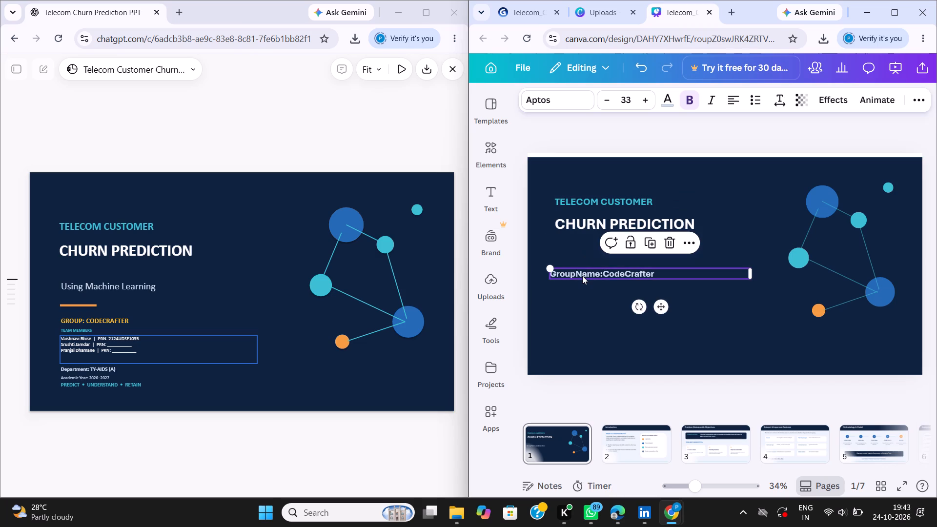
{"action": "key", "text": "ctrl+c"}
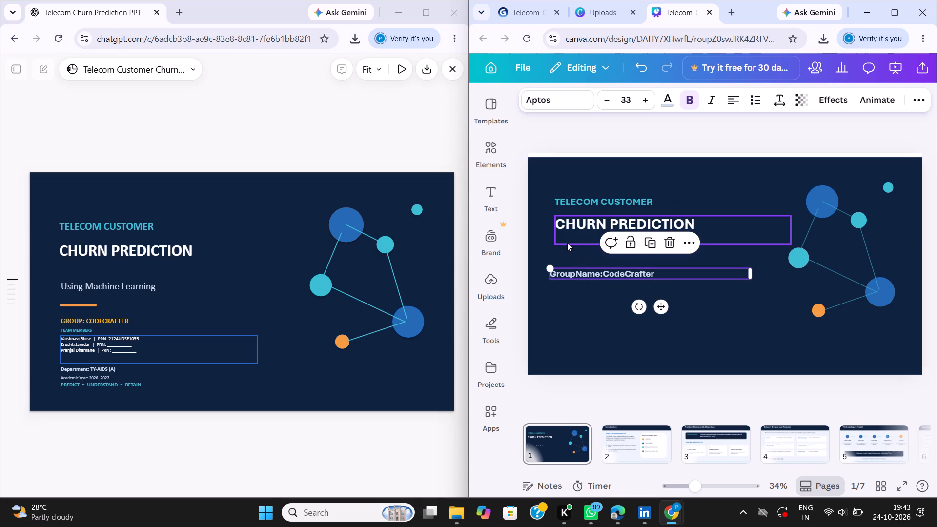
{"action": "left_click", "coordinate": [671, 94]}
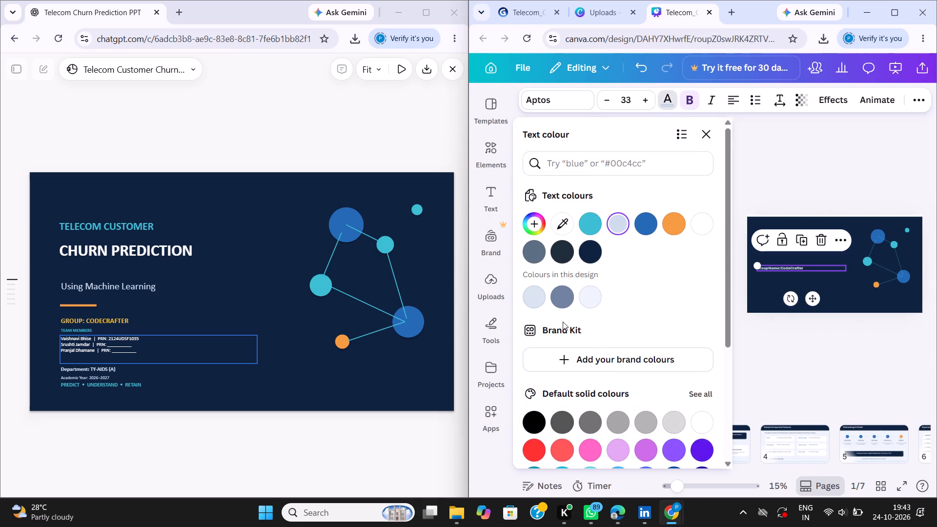
{"action": "left_click", "coordinate": [706, 218]}
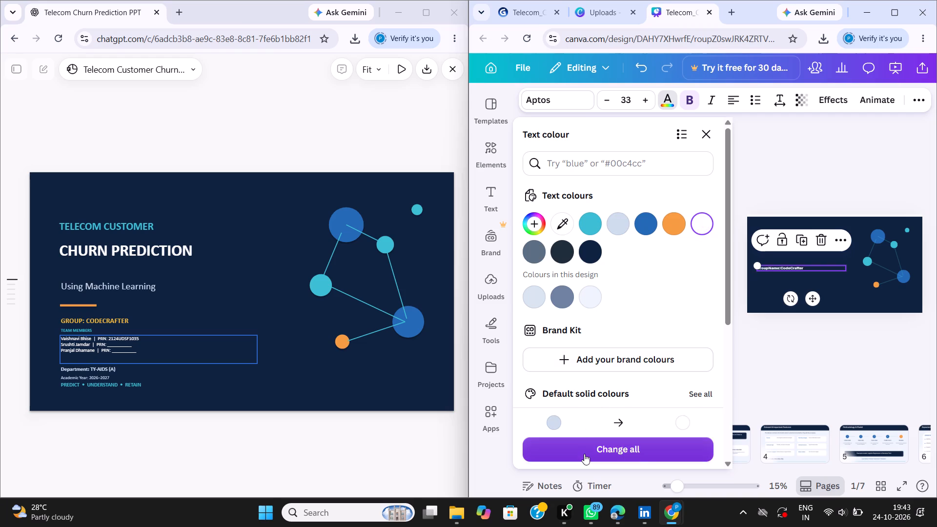
{"action": "scroll", "coordinate": [616, 275], "scroll_direction": "down", "scroll_amount": 2}
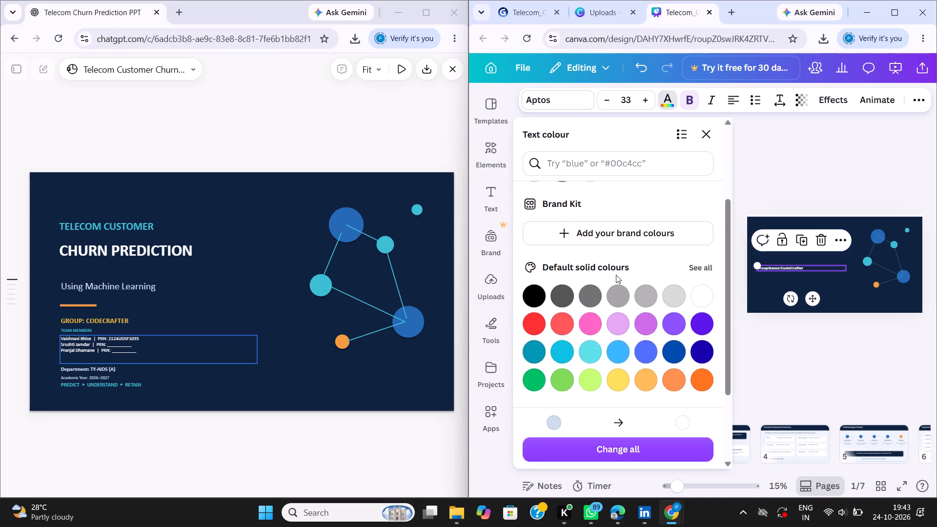
{"action": "left_click", "coordinate": [772, 173]}
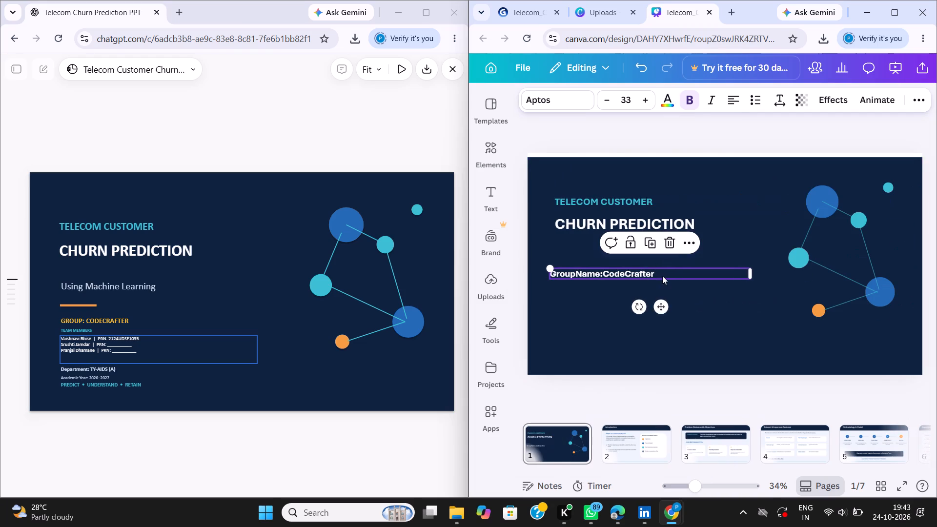
Duplicate the "GroupName:CodeCrafter" text box and place the copy just beneath the "CHURN PREDICTION" heading.
{"action": "left_click", "coordinate": [675, 267]}
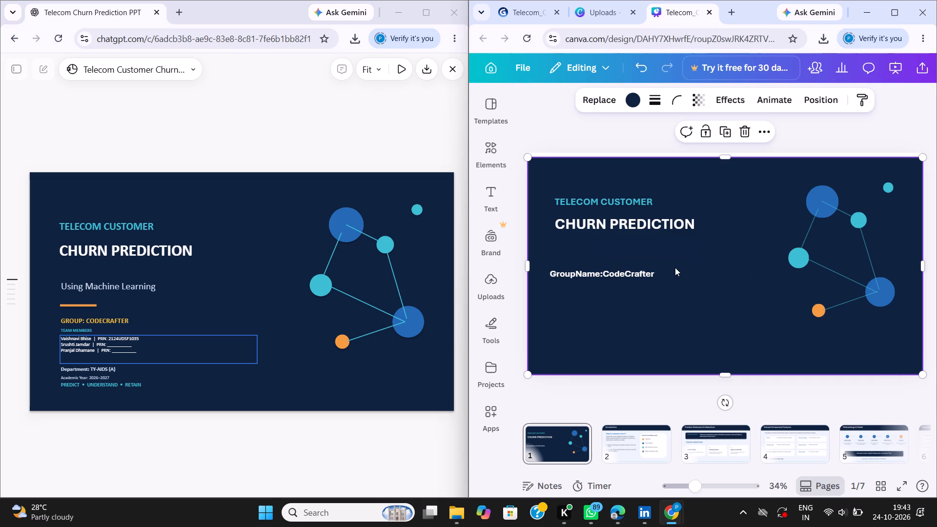
{"action": "left_click", "coordinate": [651, 275]}
{"action": "key", "text": "ctrl+c"}
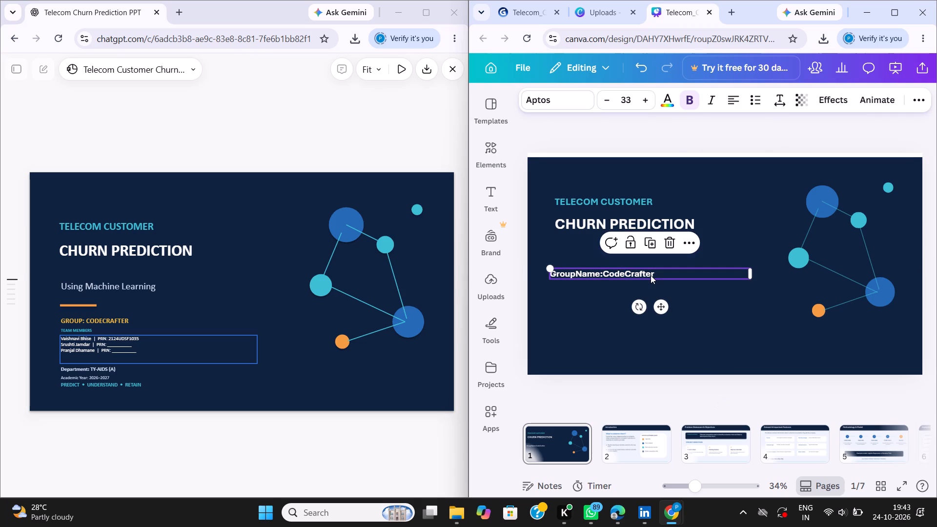
{"action": "left_click", "coordinate": [576, 248]}
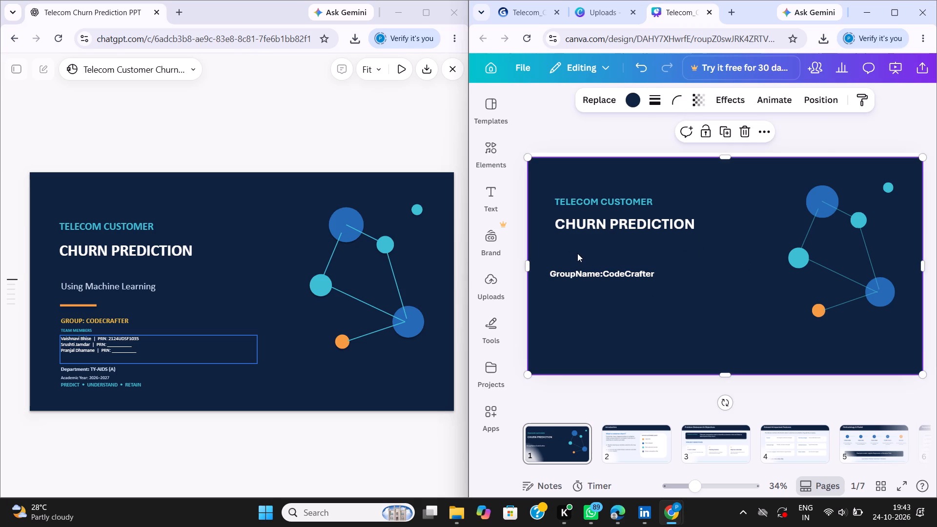
{"action": "key", "text": "ctrl+v"}
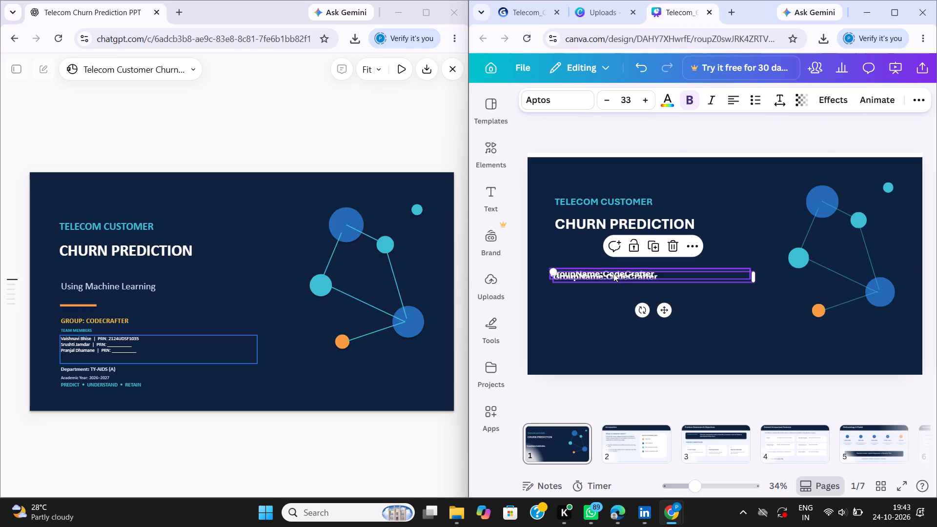
{"action": "left_click_drag", "start_coordinate": [608, 271], "coordinate": [598, 243]}
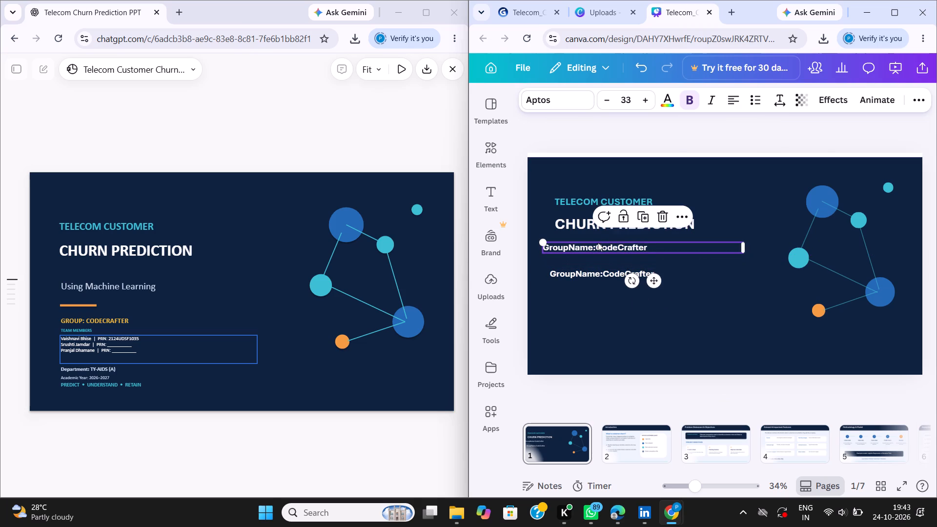
Replace the duplicated box's text with "Using Machine Learning".
{"action": "double_click", "coordinate": [652, 245]}
{"action": "key", "text": "BackSpace"}
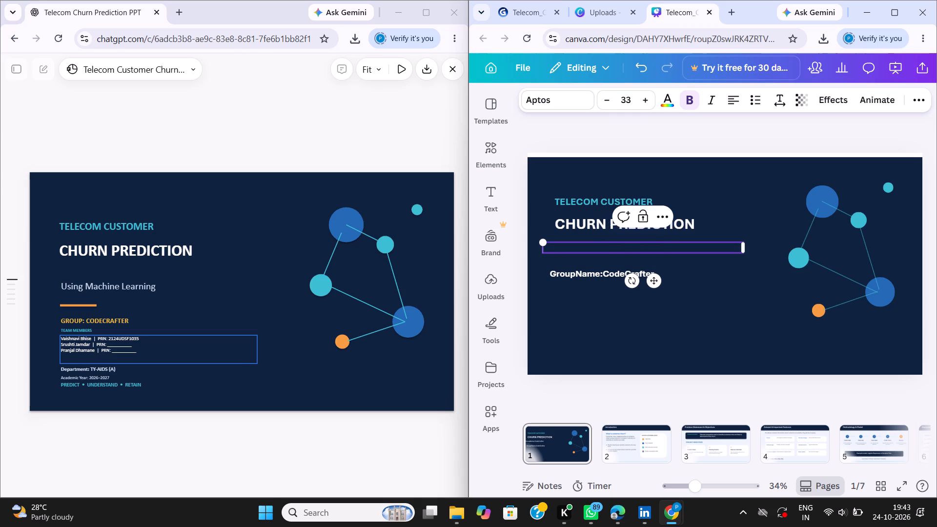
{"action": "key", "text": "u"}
{"action": "left_click", "coordinate": [692, 104]}
{"action": "key", "text": "BackSpace"}
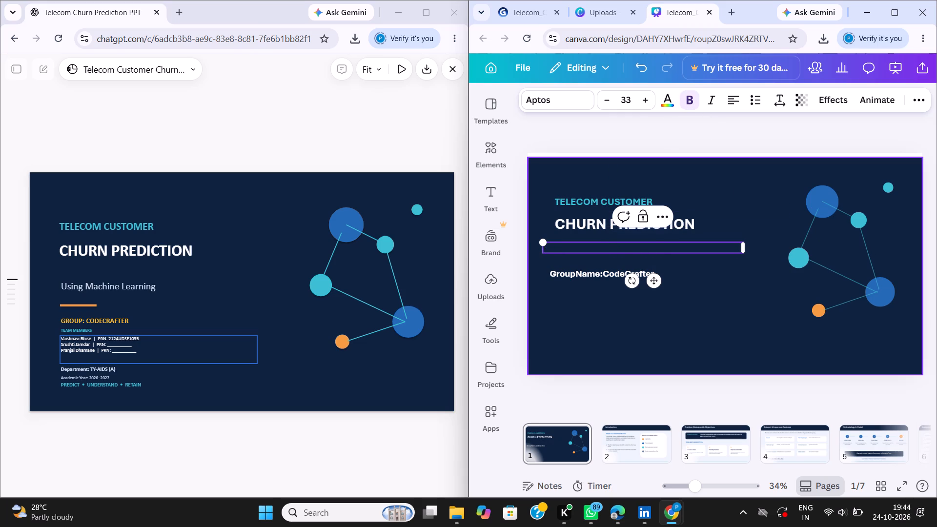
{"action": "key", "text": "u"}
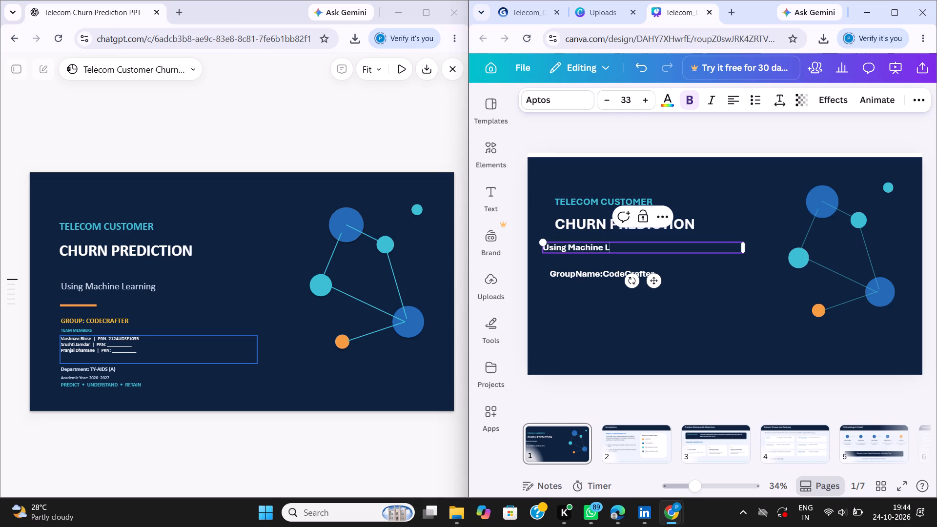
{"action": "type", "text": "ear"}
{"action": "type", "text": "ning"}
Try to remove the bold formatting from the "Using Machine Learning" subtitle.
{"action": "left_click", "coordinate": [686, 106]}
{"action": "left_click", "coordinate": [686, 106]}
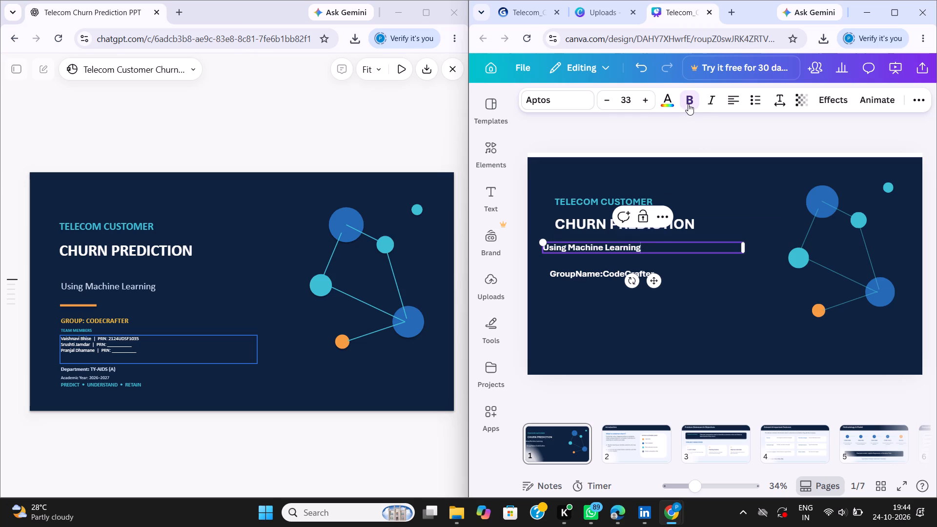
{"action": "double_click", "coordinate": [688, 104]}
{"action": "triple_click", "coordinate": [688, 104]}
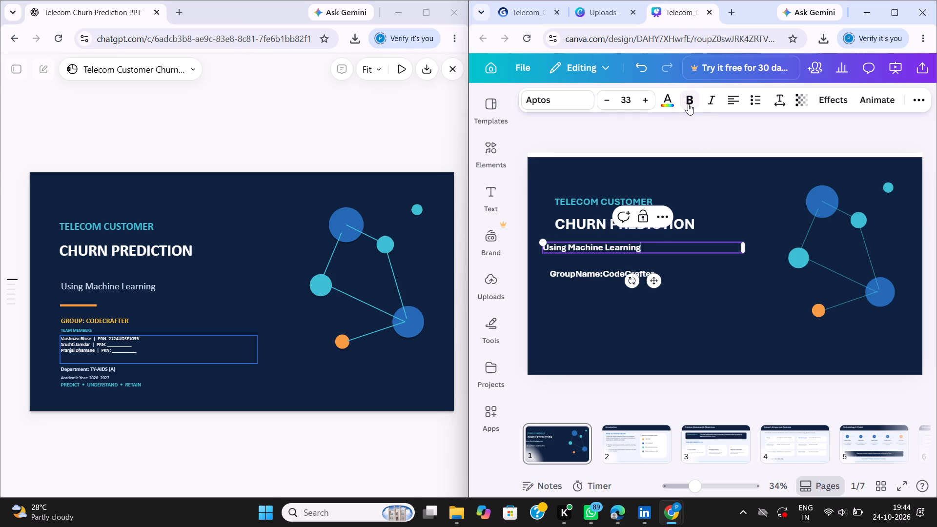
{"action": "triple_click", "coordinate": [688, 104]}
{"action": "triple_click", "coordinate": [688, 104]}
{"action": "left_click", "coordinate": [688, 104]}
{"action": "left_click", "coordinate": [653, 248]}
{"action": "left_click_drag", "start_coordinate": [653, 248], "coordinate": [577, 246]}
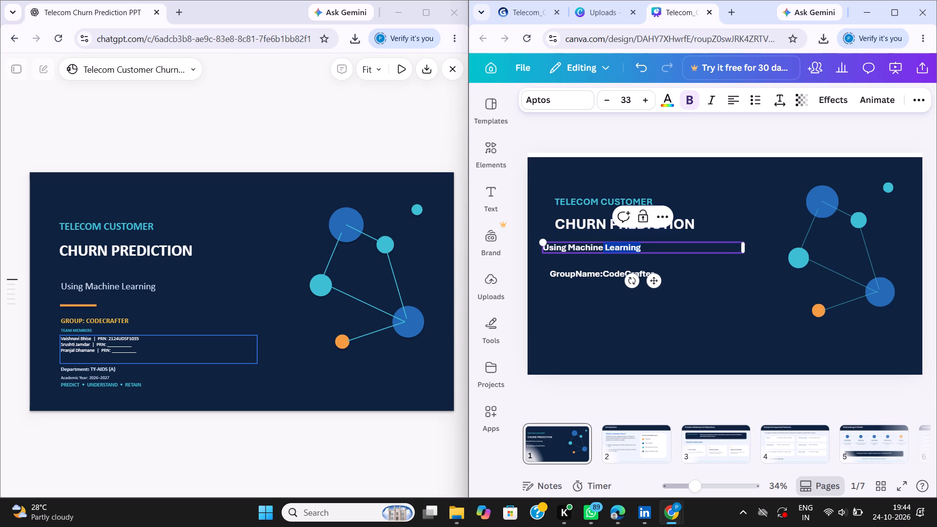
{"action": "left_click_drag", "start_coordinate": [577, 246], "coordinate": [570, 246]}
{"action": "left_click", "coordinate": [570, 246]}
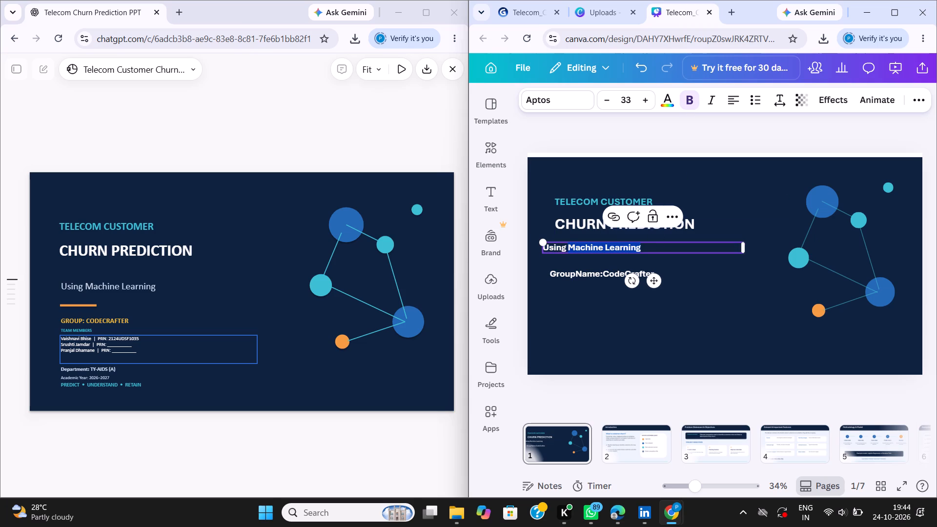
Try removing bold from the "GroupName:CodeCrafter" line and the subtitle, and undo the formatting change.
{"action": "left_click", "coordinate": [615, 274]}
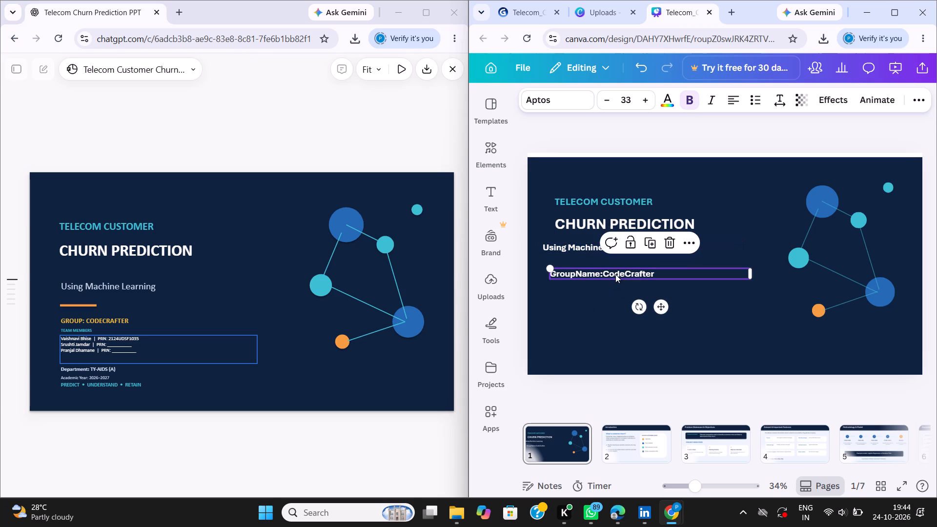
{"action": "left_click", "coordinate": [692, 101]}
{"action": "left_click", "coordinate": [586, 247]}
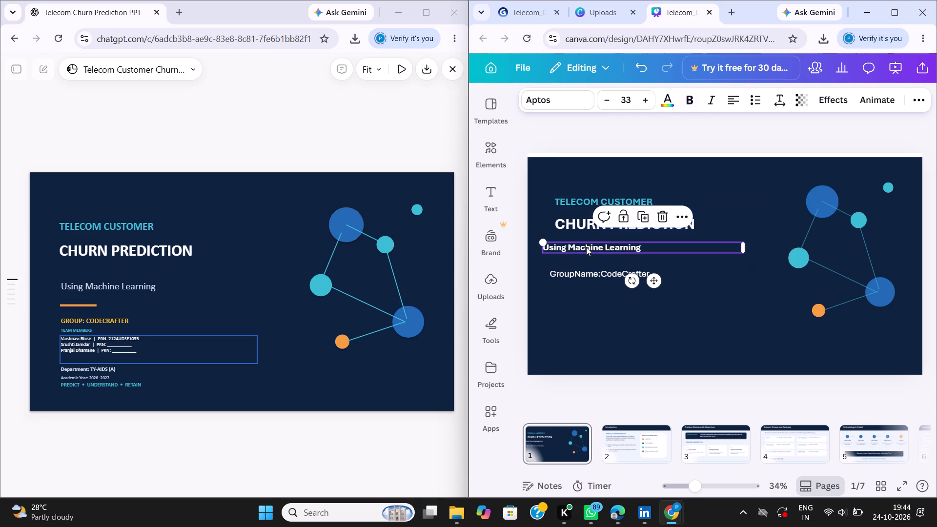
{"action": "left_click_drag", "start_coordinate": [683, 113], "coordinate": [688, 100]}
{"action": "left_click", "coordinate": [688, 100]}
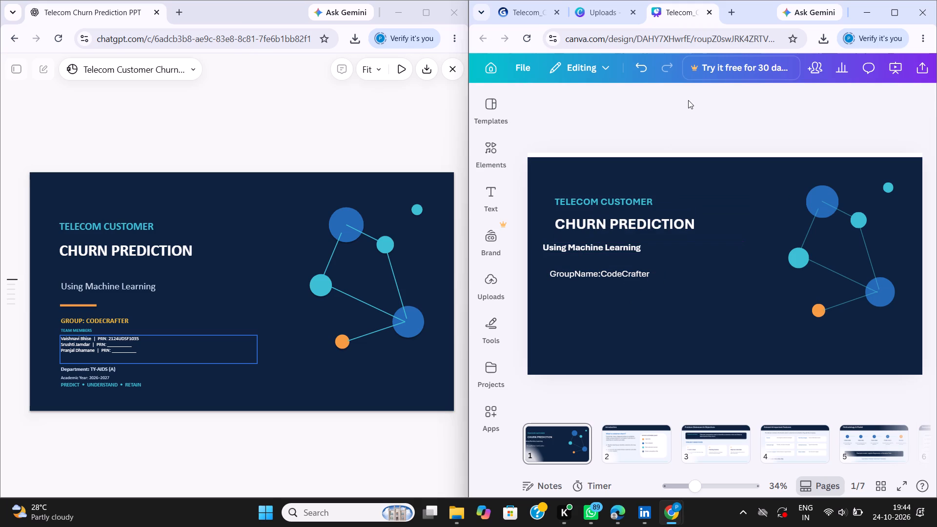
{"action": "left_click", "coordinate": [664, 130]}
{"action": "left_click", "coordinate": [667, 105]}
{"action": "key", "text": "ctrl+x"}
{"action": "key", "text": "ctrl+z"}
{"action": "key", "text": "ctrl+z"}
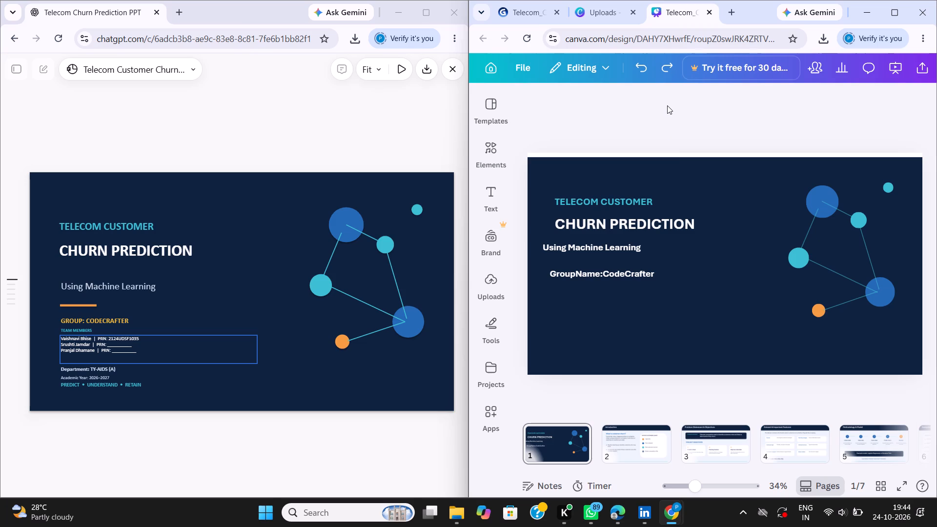
Remove the bold formatting from both the "GroupName:CodeCrafter" line and the "Using Machine Learning" subtitle.
{"action": "double_click", "coordinate": [597, 247]}
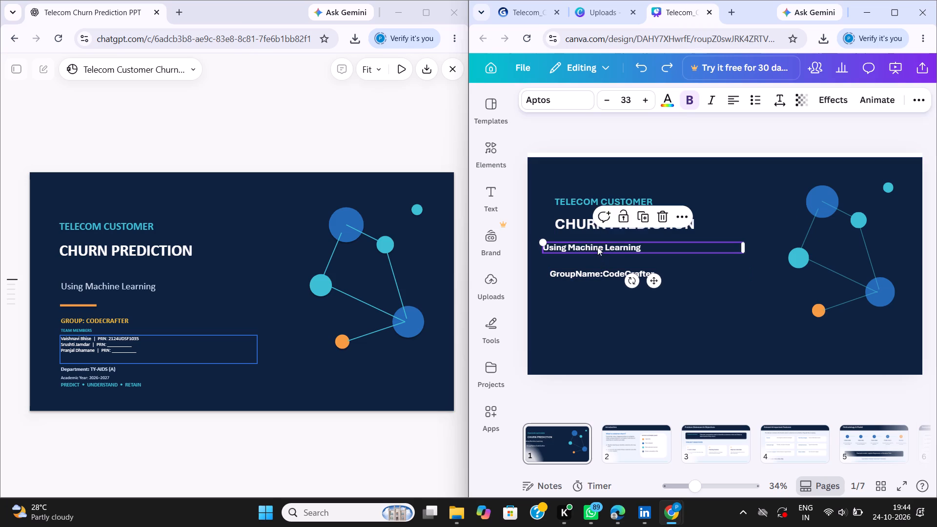
{"action": "left_click", "coordinate": [687, 101]}
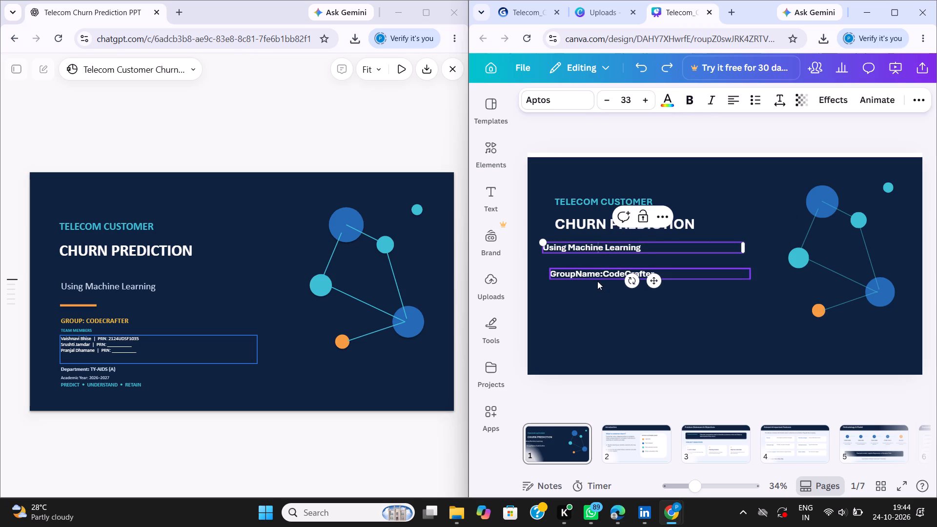
{"action": "left_click", "coordinate": [596, 274]}
{"action": "left_click", "coordinate": [687, 104]}
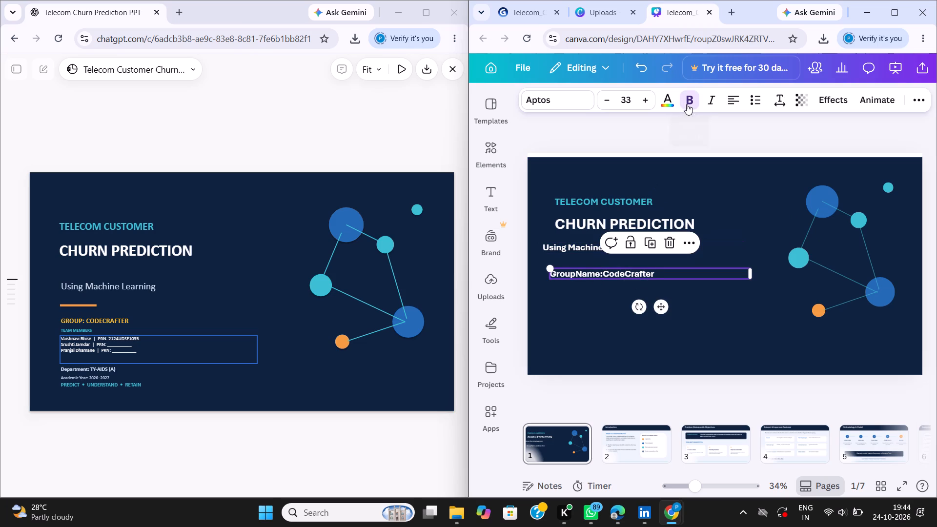
{"action": "left_click", "coordinate": [572, 246]}
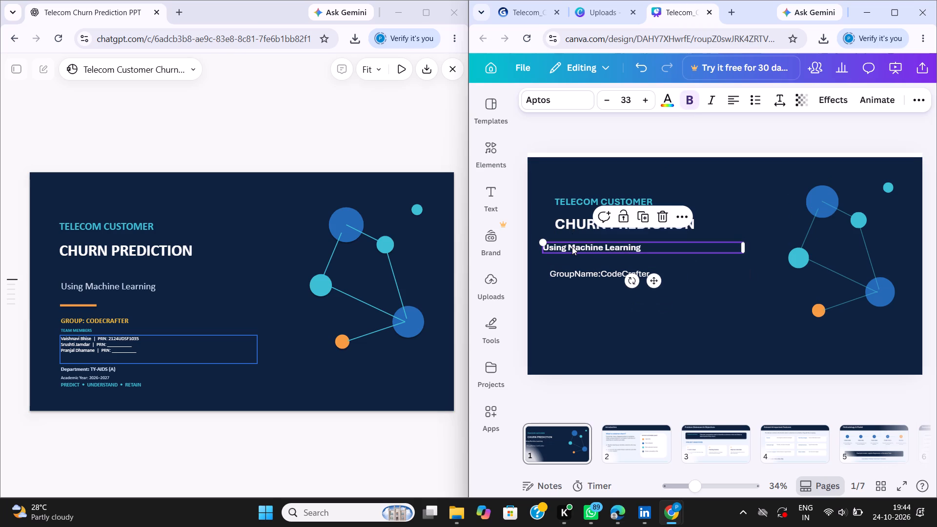
{"action": "left_click", "coordinate": [687, 100]}
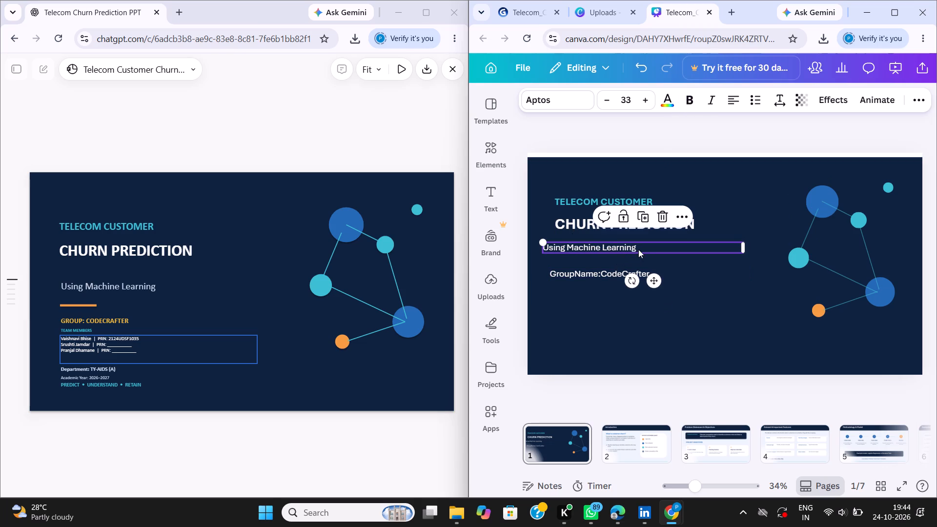
Indent the "Using Machine Learning" subtitle with eight leading spaces.
{"action": "left_click", "coordinate": [559, 247]}
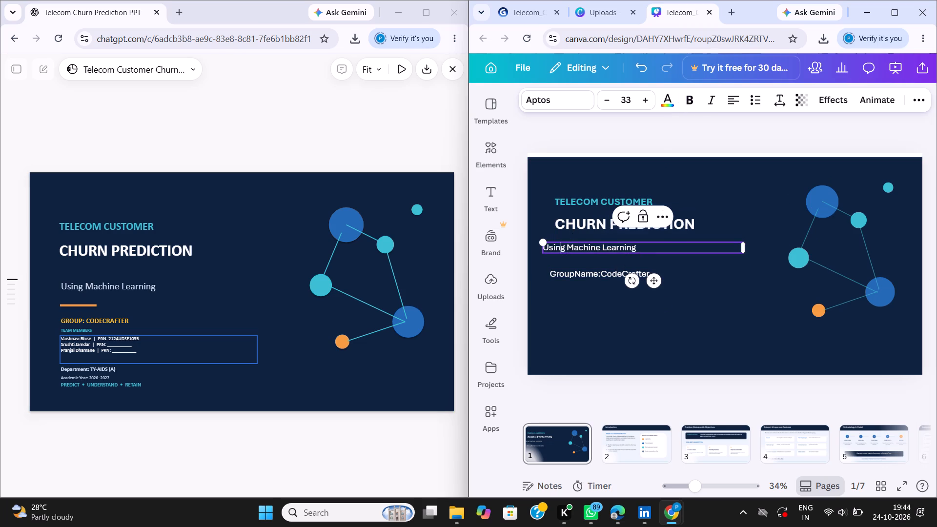
{"action": "left_click", "coordinate": [548, 248]}
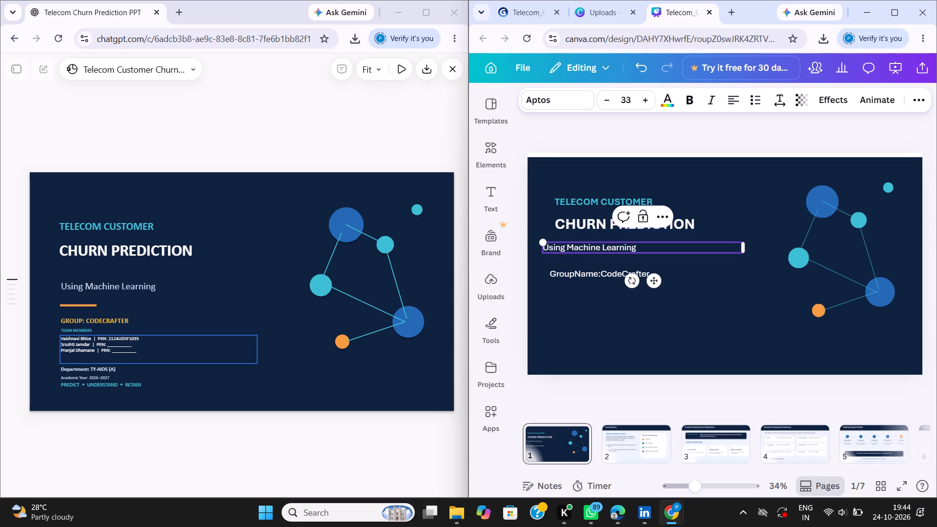
{"action": "left_click", "coordinate": [548, 248]}
{"action": "left_click", "coordinate": [543, 248]}
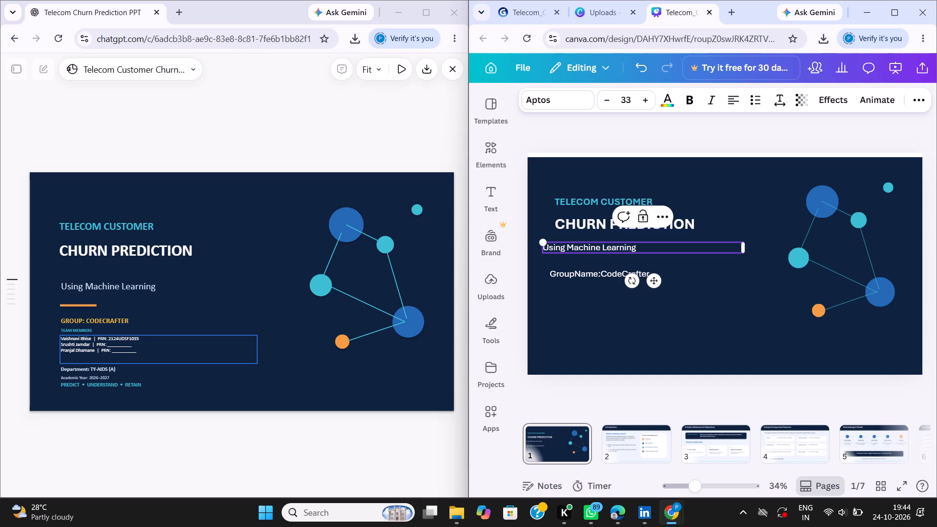
{"action": "left_click", "coordinate": [543, 248]}
{"action": "left_click", "coordinate": [546, 249]}
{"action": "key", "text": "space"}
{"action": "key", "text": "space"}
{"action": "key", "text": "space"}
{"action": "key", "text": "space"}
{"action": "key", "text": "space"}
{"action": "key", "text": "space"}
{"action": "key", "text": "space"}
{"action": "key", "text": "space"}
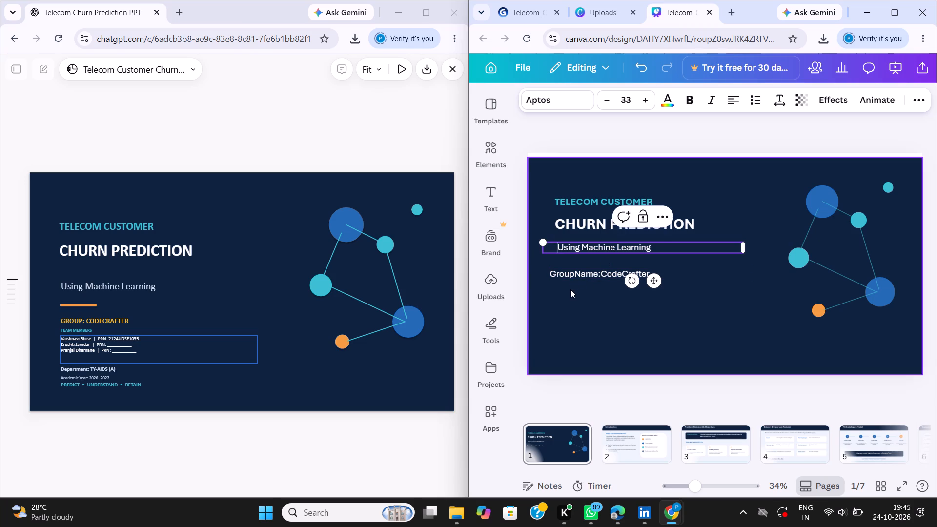
Make the "GroupName:CodeCrafter" line bold.
{"action": "left_click", "coordinate": [585, 275]}
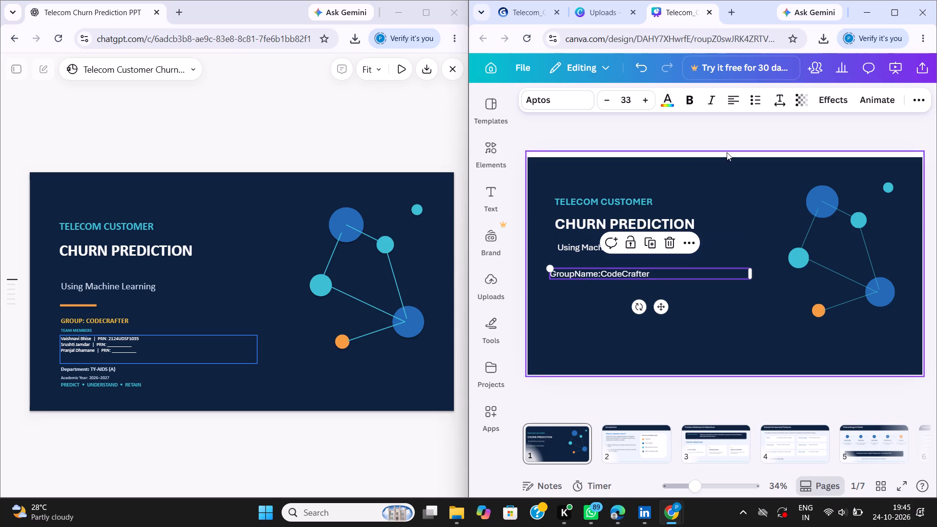
{"action": "left_click", "coordinate": [691, 102]}
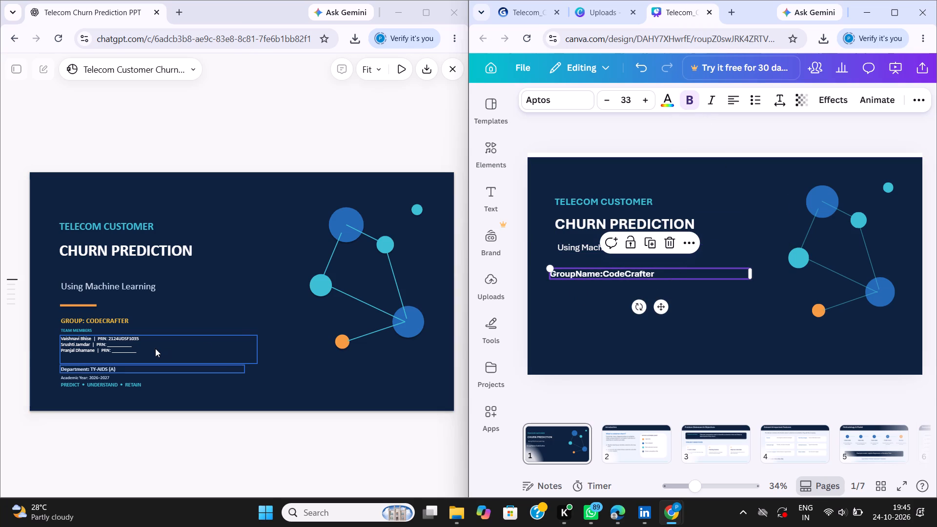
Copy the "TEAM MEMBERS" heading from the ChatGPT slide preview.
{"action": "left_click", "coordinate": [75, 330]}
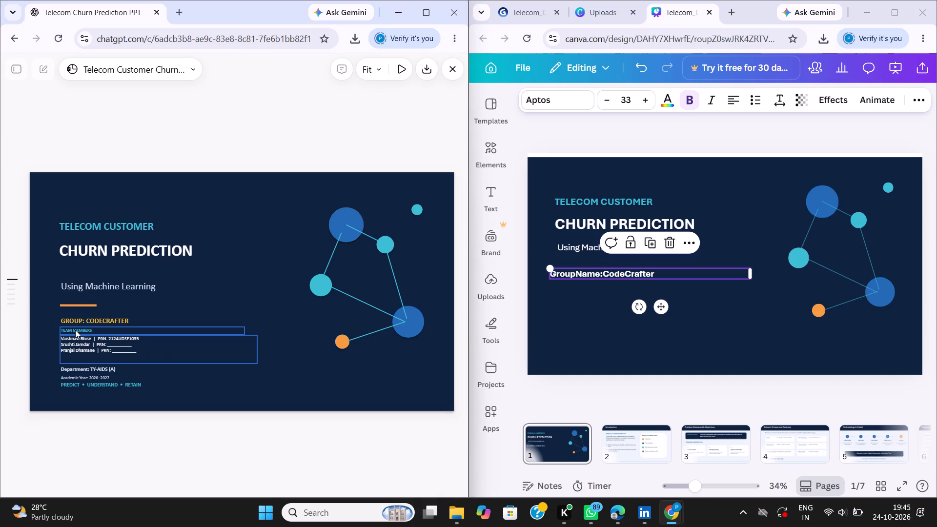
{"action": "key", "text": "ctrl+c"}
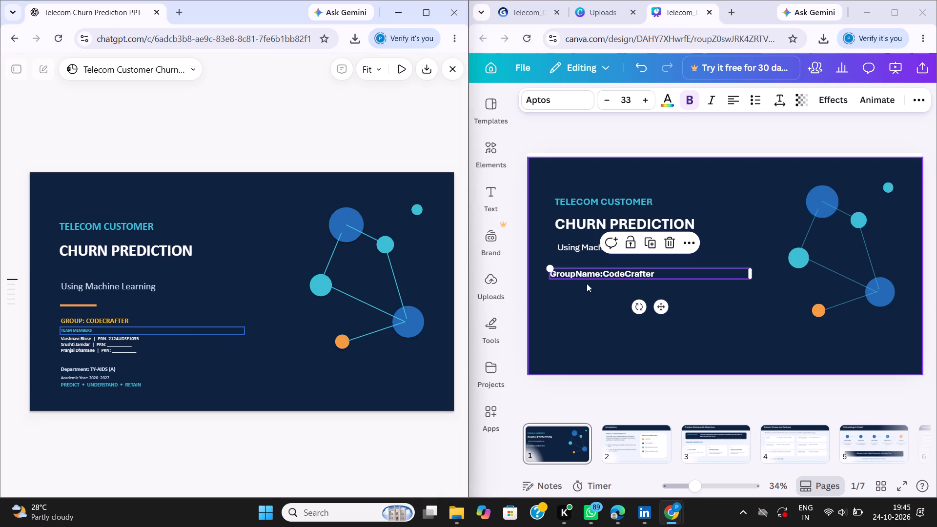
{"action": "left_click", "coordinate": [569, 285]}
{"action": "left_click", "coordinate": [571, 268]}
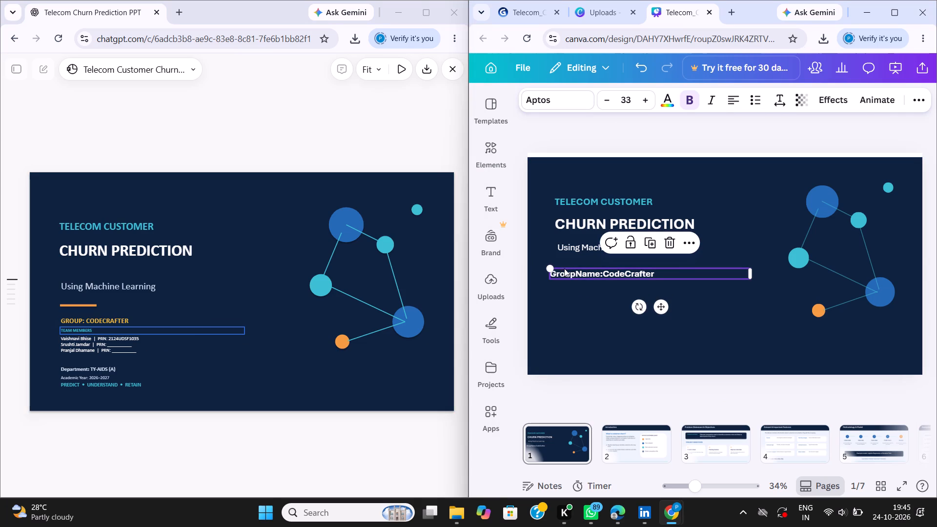
Reposition the "GroupName:CodeCrafter" line directly beneath the "Using Machine Learning" subtitle, left-aligned with the "CHURN PREDICTION" title.
{"action": "left_click_drag", "start_coordinate": [565, 273], "coordinate": [563, 269]}
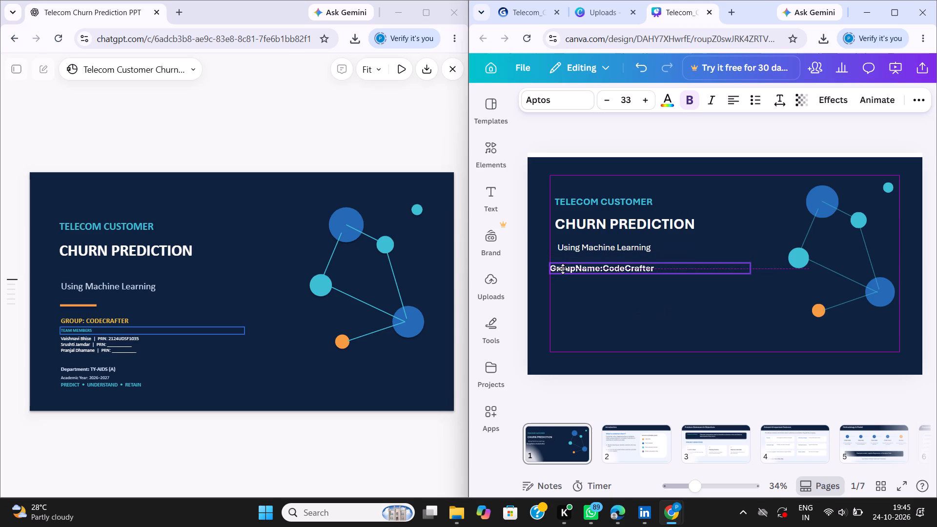
{"action": "left_click_drag", "start_coordinate": [563, 269], "coordinate": [617, 216]}
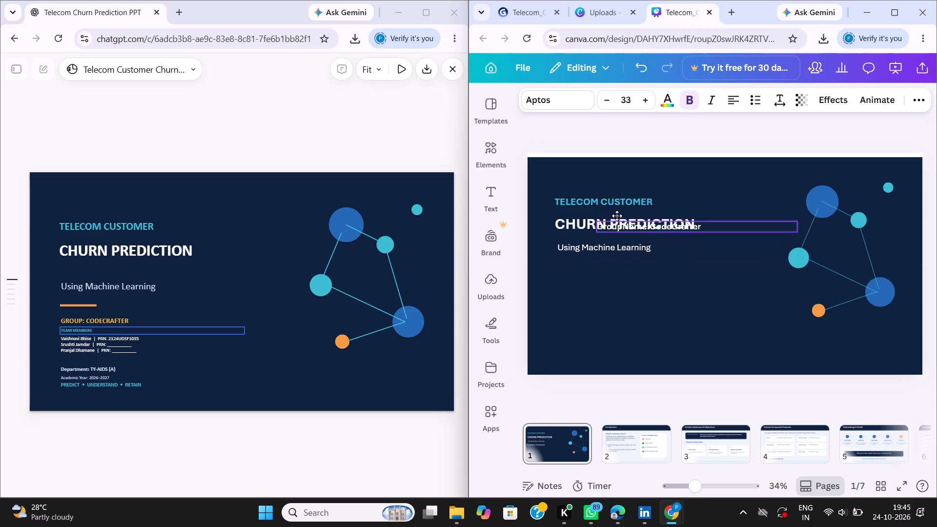
{"action": "left_click_drag", "start_coordinate": [617, 216], "coordinate": [636, 172]}
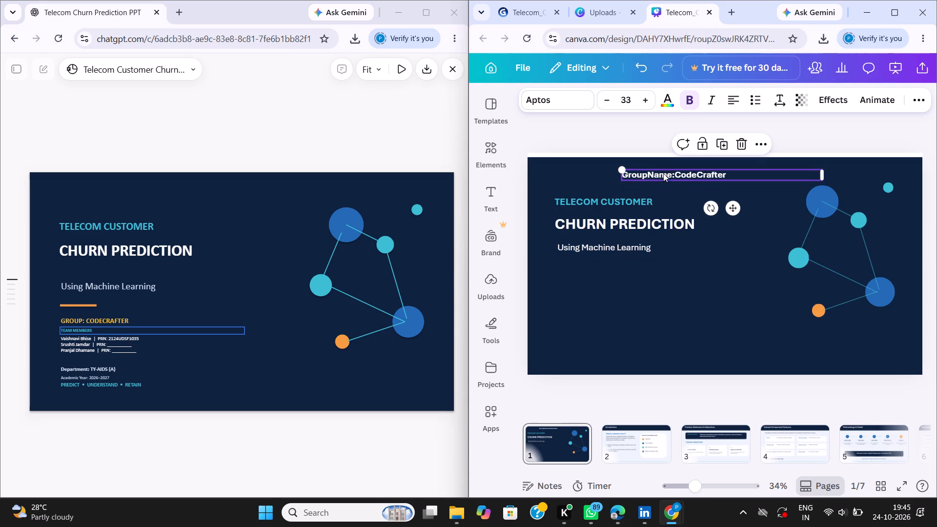
{"action": "left_click_drag", "start_coordinate": [659, 171], "coordinate": [644, 168]}
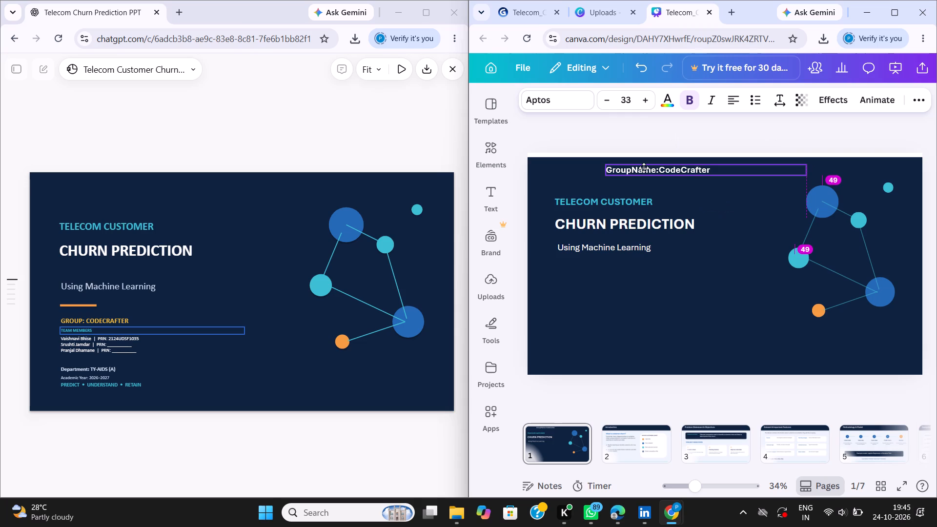
{"action": "left_click_drag", "start_coordinate": [644, 168], "coordinate": [646, 172]}
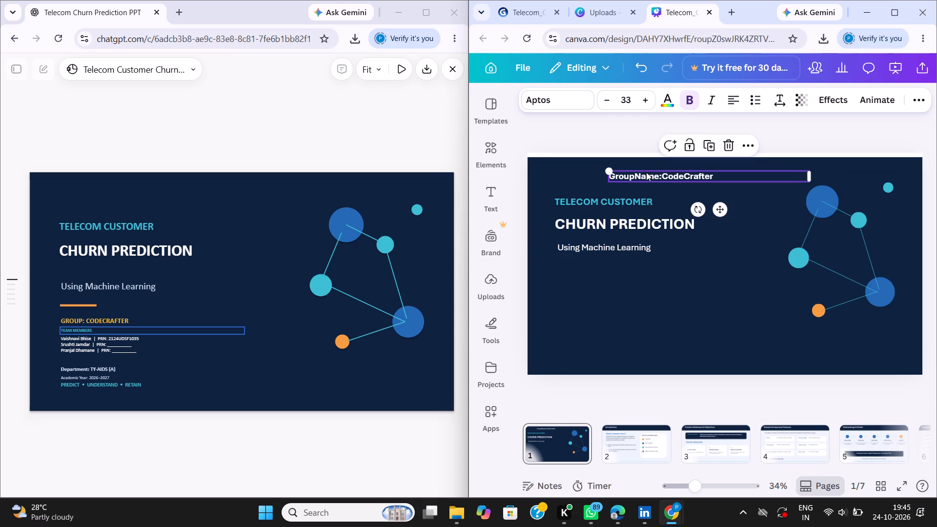
{"action": "left_click", "coordinate": [657, 176]}
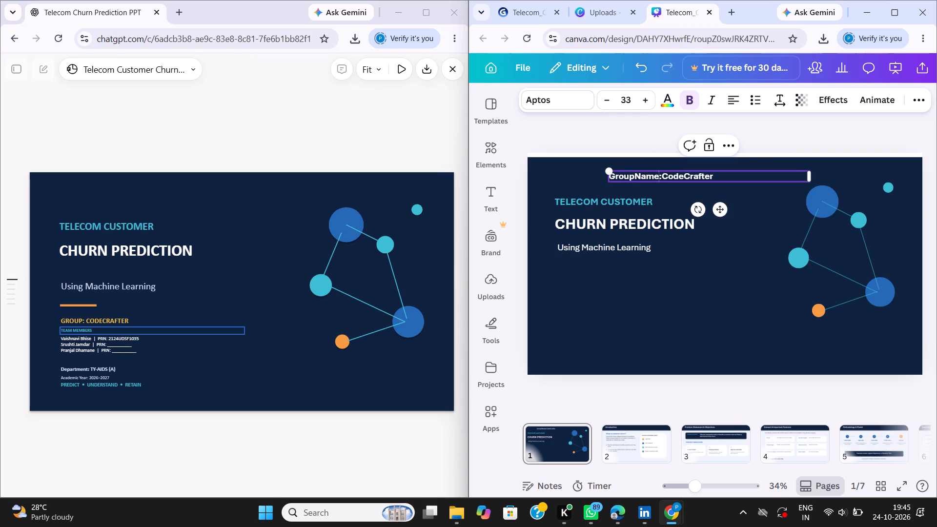
{"action": "left_click", "coordinate": [661, 175]}
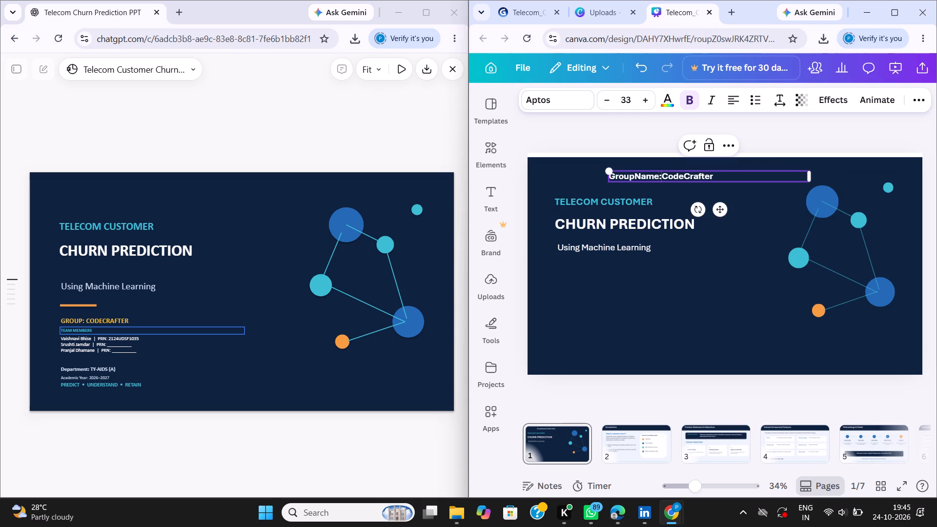
{"action": "left_click", "coordinate": [661, 175]}
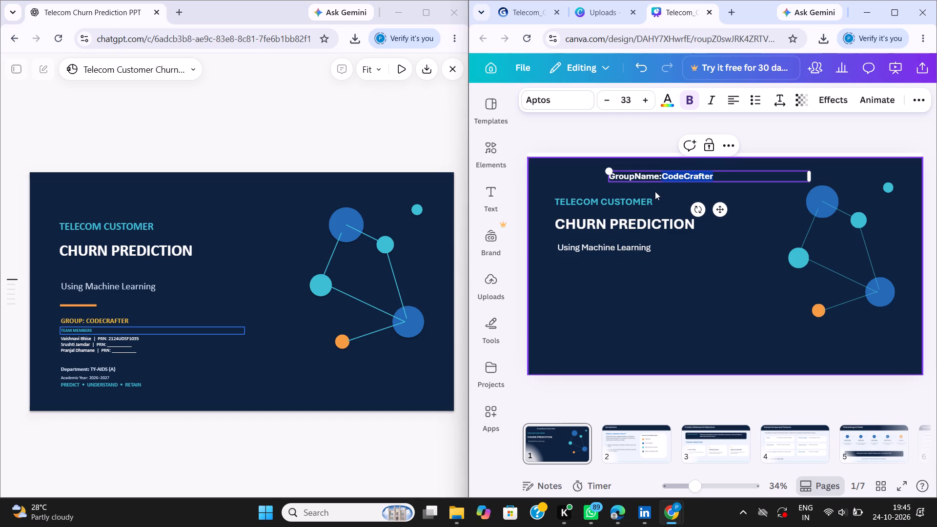
{"action": "left_click_drag", "start_coordinate": [657, 173], "coordinate": [645, 171]}
{"action": "left_click_drag", "start_coordinate": [645, 171], "coordinate": [633, 172]}
{"action": "left_click", "coordinate": [633, 172]}
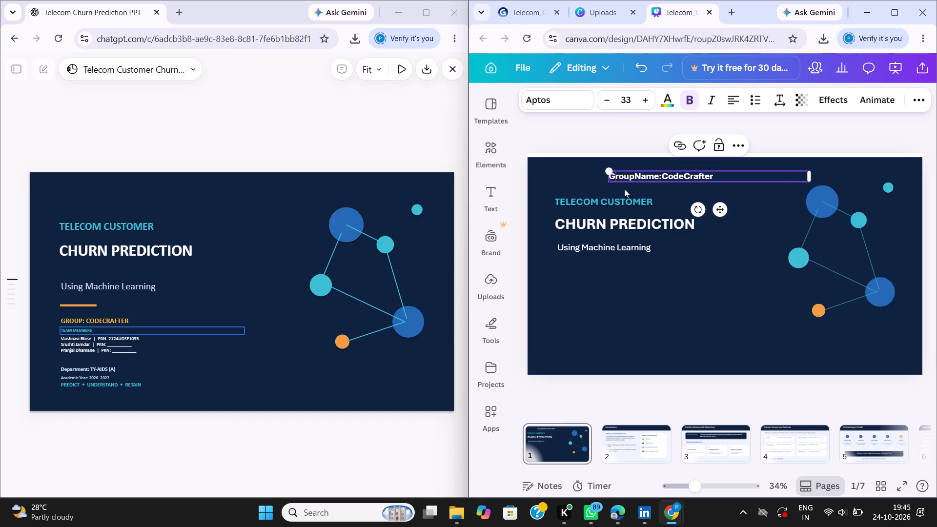
{"action": "left_click_drag", "start_coordinate": [629, 175], "coordinate": [622, 186]}
{"action": "left_click_drag", "start_coordinate": [632, 183], "coordinate": [582, 268]}
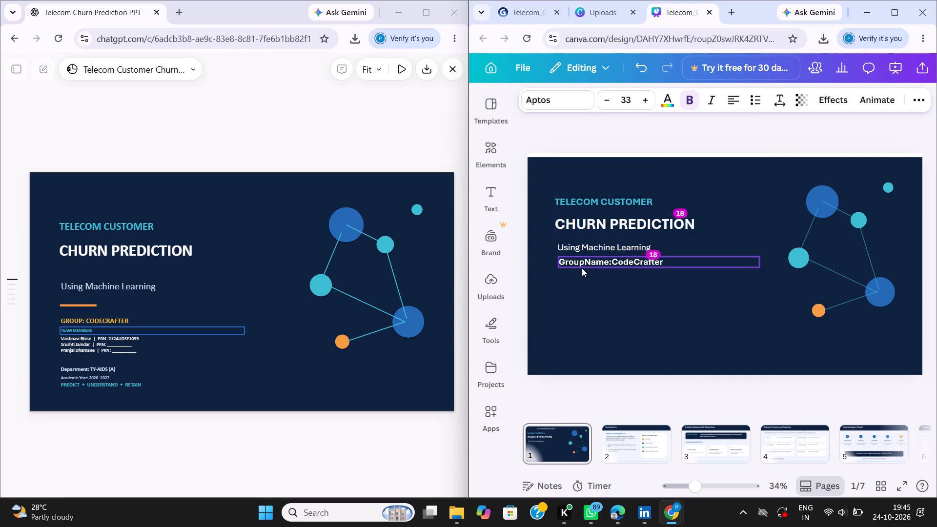
{"action": "left_click_drag", "start_coordinate": [582, 268], "coordinate": [581, 266]}
{"action": "left_click", "coordinate": [589, 275]}
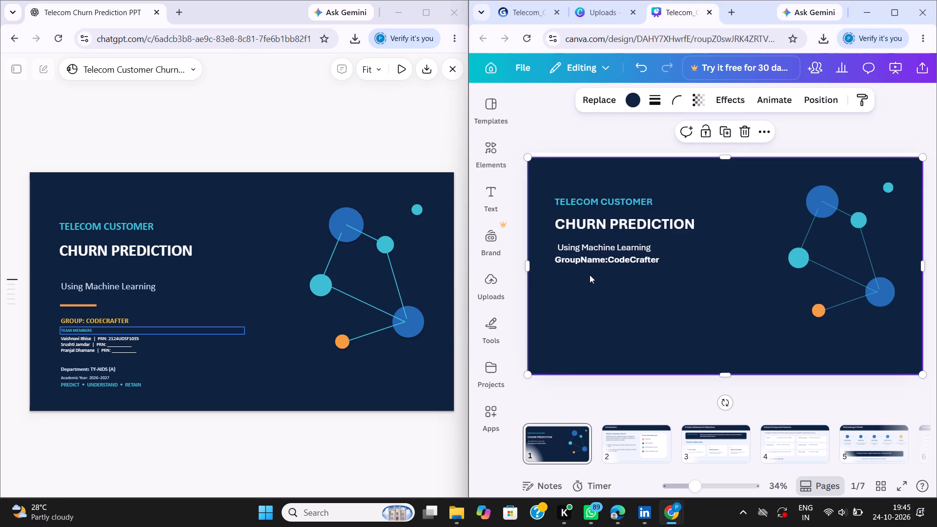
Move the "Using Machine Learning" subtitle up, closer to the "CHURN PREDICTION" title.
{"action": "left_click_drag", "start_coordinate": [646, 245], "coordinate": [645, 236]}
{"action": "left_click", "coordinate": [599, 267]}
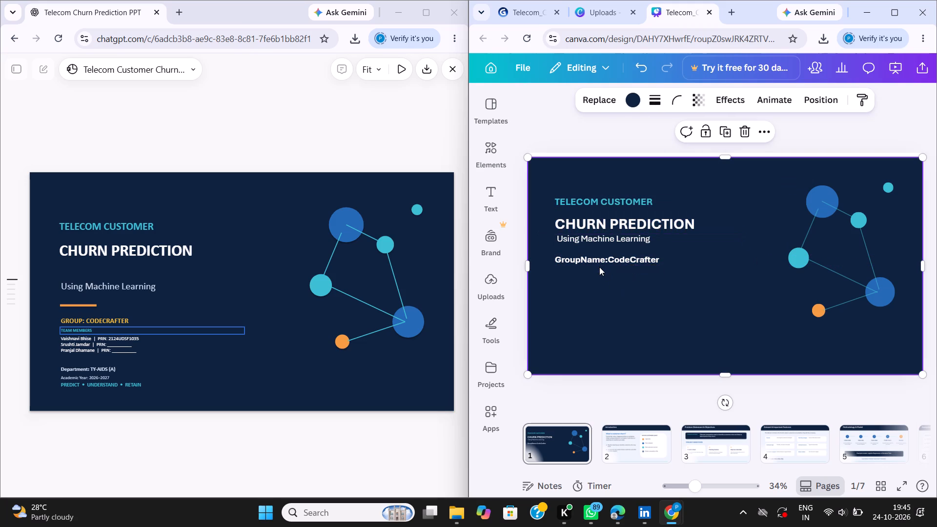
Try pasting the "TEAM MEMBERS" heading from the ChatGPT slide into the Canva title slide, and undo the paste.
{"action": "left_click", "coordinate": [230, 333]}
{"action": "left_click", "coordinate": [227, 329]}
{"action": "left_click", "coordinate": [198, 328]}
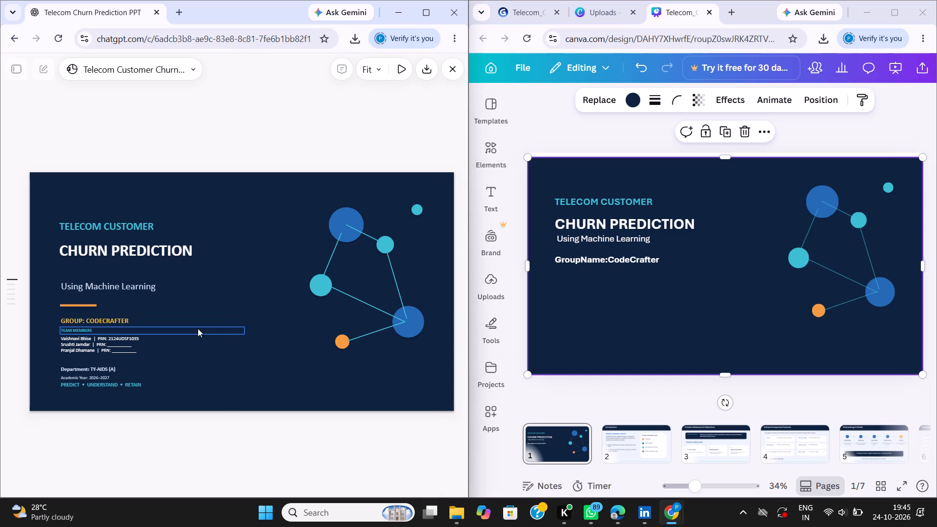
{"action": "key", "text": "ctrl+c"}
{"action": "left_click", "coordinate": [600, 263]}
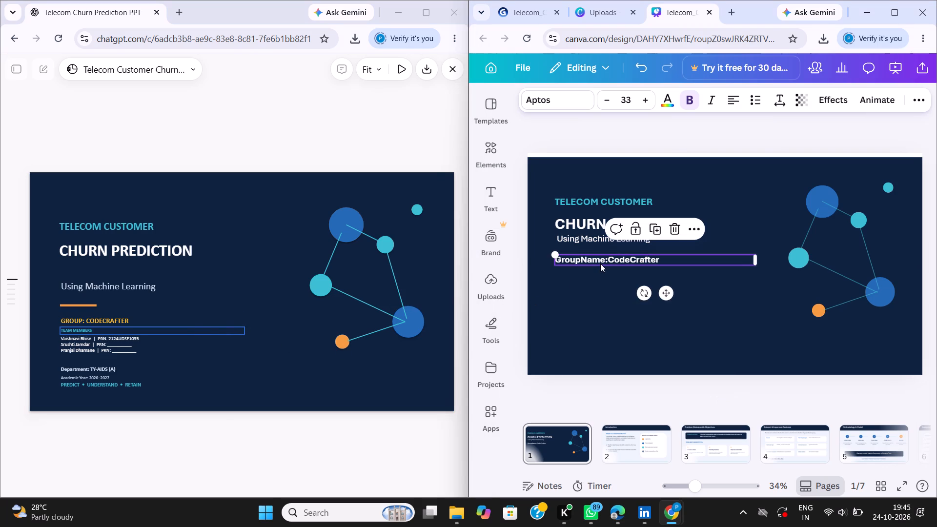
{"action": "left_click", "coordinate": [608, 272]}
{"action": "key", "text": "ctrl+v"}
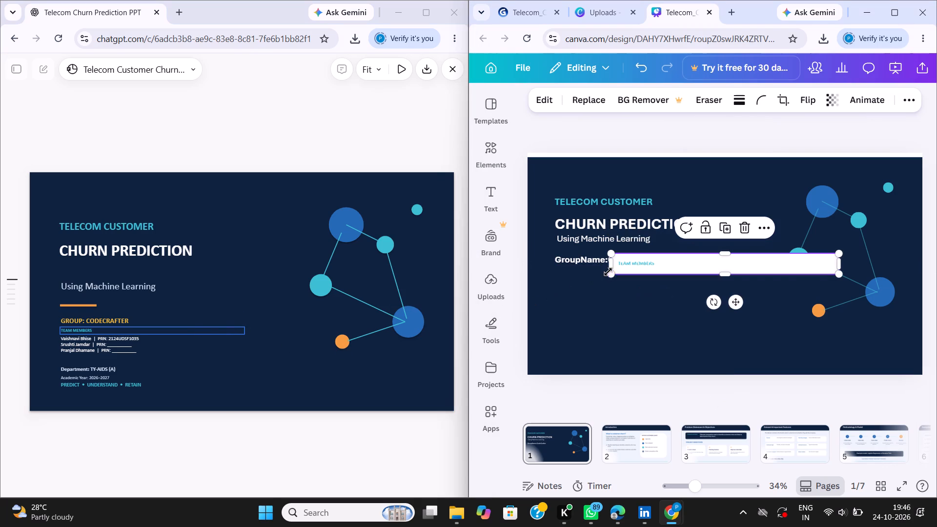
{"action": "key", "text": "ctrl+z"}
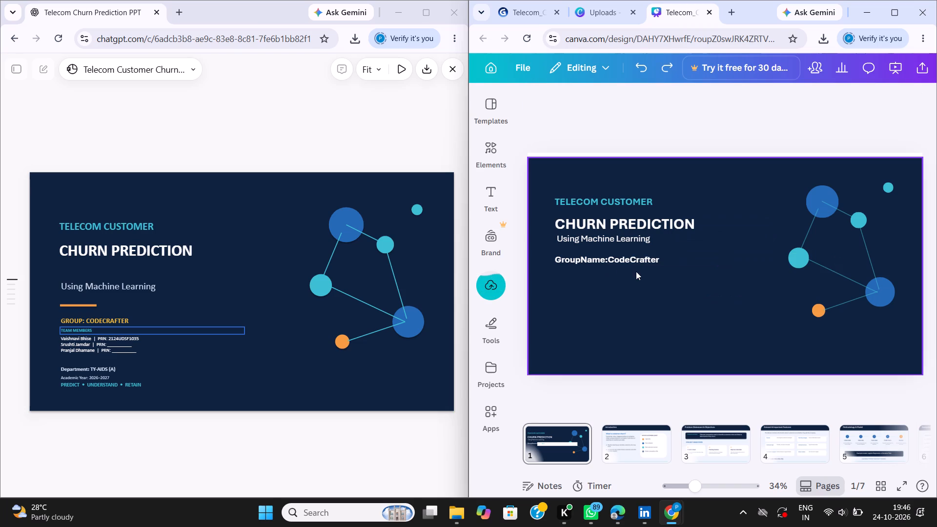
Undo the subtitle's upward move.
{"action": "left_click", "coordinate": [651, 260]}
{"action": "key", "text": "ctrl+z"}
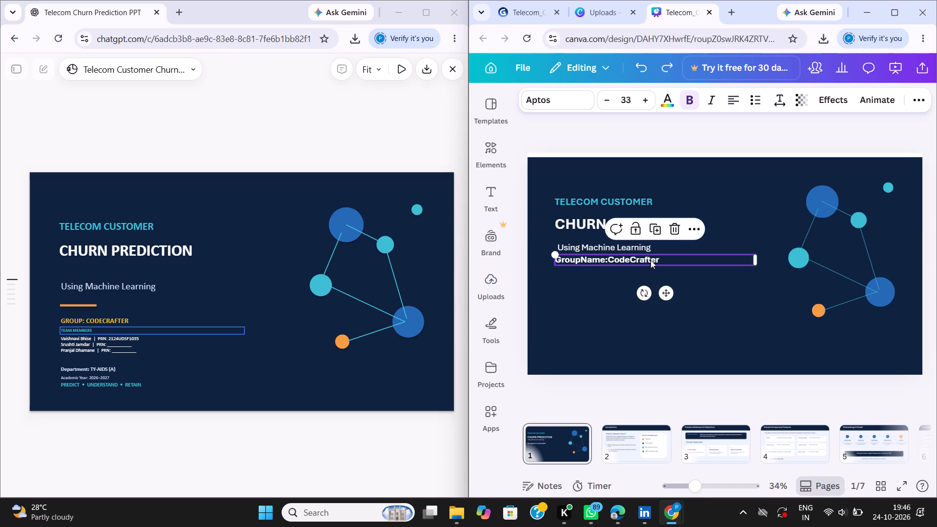
Nudge the "GroupName:CodeCrafter" line slightly down and place a duplicate directly beneath it, left-aligned with it.
{"action": "left_click", "coordinate": [615, 258]}
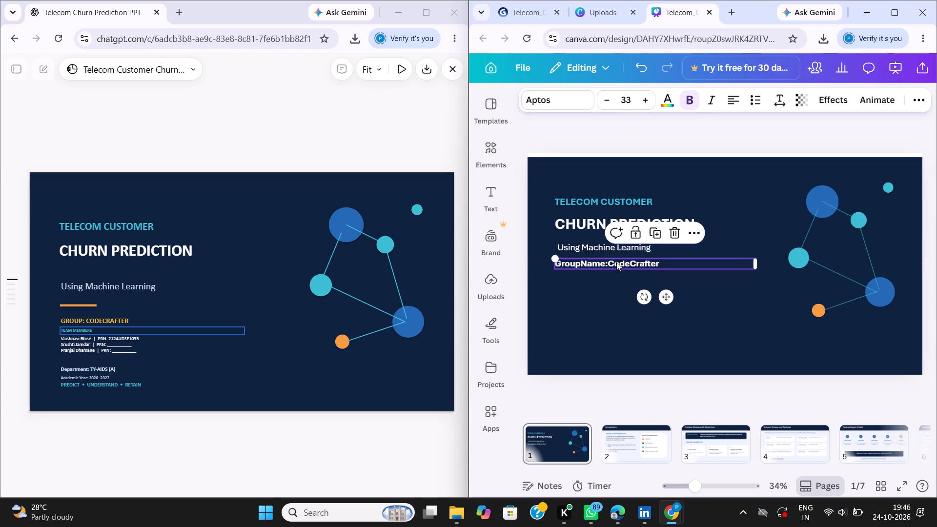
{"action": "key", "text": "ctrl+c"}
{"action": "left_click", "coordinate": [626, 274]}
{"action": "key", "text": "ctrl+v"}
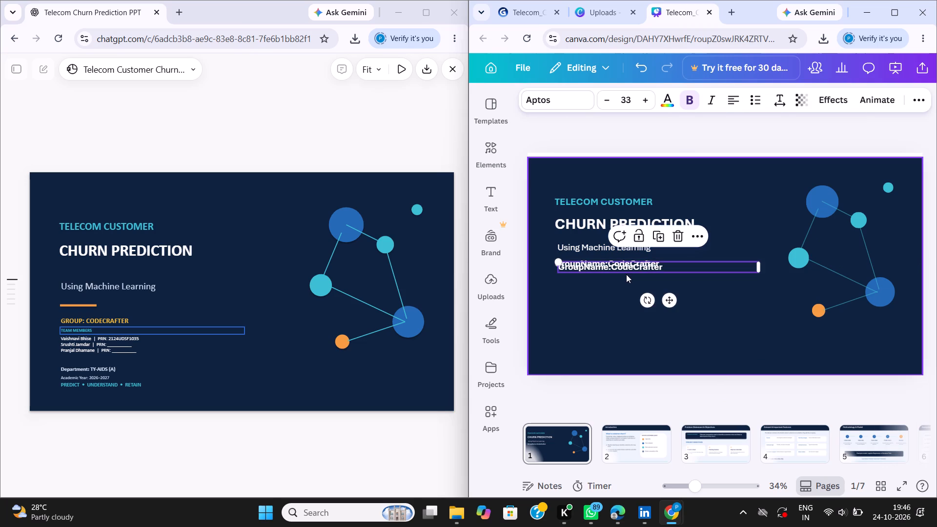
{"action": "left_click_drag", "start_coordinate": [657, 261], "coordinate": [651, 279]}
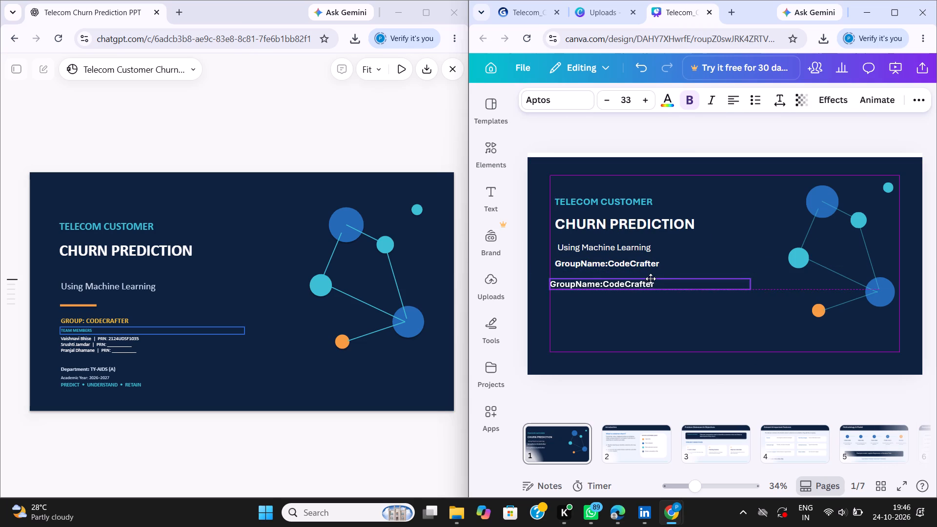
{"action": "left_click_drag", "start_coordinate": [651, 279], "coordinate": [656, 274]}
{"action": "left_click", "coordinate": [665, 280]}
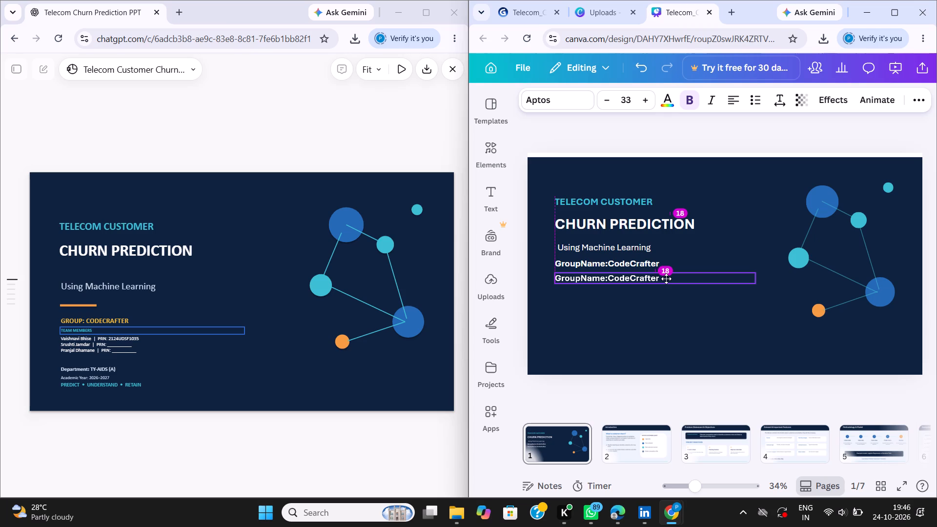
Replace the text of the duplicated "GroupName:CodeCrafter" line with "Team Members:".
{"action": "double_click", "coordinate": [666, 279]}
{"action": "left_click", "coordinate": [666, 279]}
{"action": "key", "text": "BackSpace"}
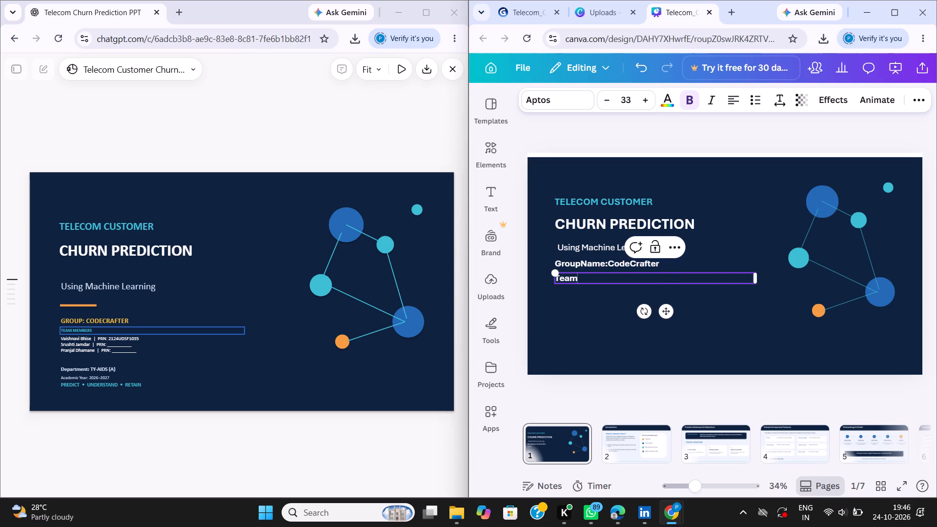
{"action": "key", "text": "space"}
{"action": "key", "text": "BackSpace"}
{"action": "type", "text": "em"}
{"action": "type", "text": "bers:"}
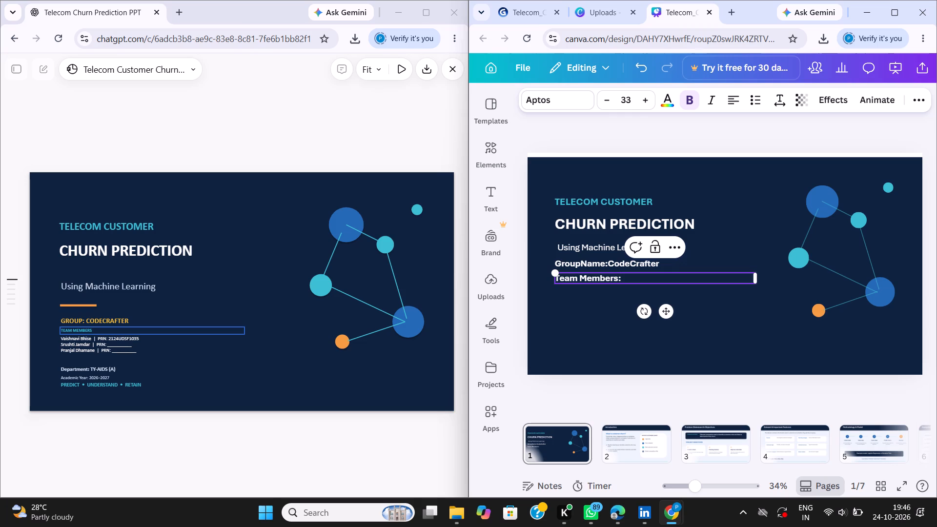
Add the first team member's name after "Team Members:", followed by that member's PRN in parentheses.
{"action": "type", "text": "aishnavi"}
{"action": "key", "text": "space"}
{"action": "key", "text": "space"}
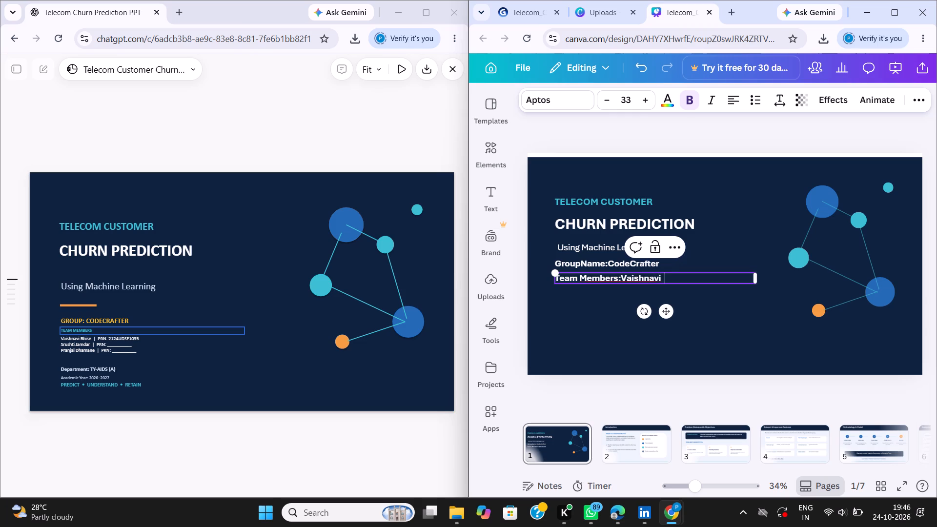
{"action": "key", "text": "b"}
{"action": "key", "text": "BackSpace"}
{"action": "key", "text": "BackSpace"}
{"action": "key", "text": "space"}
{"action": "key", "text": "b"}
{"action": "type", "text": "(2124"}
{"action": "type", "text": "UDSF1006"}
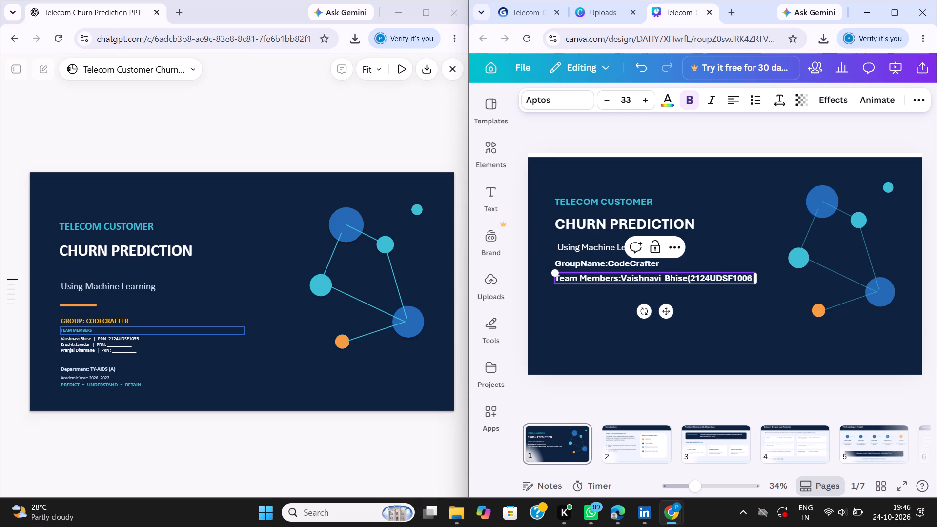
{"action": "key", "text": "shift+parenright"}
Add a second line with the second member's name and PRN in parentheses, indented with spaces beneath the first member's name.
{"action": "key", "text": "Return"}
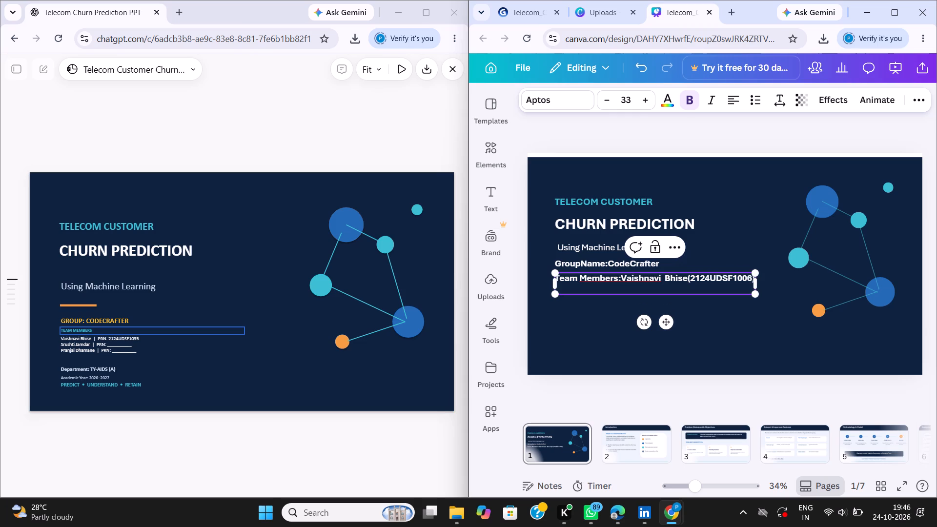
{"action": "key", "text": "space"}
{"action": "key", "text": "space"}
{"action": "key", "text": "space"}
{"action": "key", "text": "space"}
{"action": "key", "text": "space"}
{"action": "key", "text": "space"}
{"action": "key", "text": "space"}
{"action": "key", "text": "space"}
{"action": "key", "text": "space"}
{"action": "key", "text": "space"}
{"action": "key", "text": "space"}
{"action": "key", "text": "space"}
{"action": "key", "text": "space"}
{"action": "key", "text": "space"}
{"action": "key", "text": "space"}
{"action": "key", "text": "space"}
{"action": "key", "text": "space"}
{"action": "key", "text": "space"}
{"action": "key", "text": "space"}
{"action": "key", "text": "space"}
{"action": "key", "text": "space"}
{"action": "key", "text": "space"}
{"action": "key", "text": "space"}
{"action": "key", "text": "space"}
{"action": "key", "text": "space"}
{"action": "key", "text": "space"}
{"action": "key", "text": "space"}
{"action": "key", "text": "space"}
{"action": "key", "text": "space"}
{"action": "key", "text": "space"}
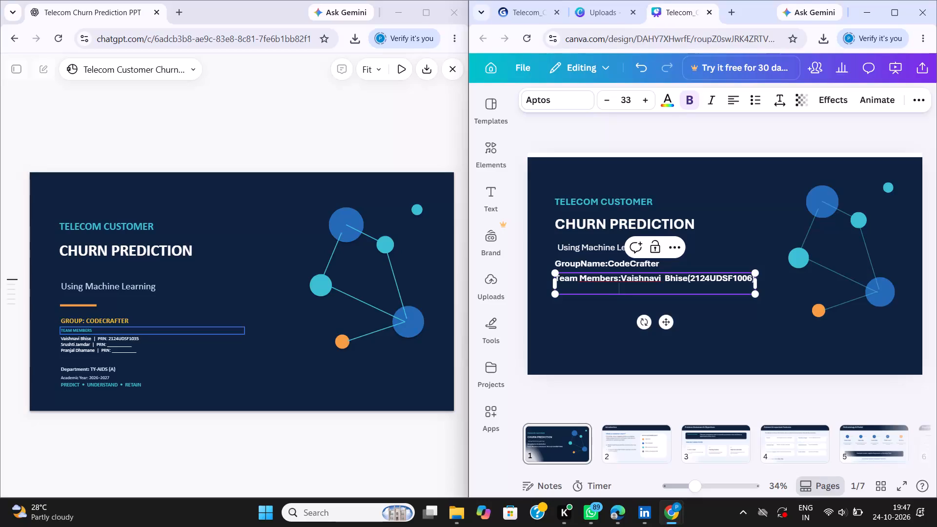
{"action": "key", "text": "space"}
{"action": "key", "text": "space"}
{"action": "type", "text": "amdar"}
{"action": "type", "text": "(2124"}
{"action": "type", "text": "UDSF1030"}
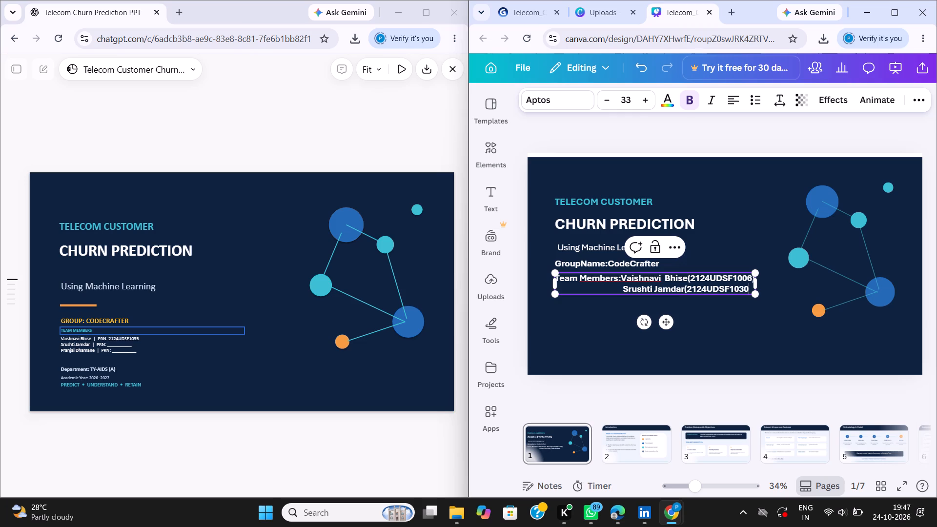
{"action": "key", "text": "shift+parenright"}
Add a third line with the third member's name and the start of the PRN after an opening parenthesis, indented beneath the second member.
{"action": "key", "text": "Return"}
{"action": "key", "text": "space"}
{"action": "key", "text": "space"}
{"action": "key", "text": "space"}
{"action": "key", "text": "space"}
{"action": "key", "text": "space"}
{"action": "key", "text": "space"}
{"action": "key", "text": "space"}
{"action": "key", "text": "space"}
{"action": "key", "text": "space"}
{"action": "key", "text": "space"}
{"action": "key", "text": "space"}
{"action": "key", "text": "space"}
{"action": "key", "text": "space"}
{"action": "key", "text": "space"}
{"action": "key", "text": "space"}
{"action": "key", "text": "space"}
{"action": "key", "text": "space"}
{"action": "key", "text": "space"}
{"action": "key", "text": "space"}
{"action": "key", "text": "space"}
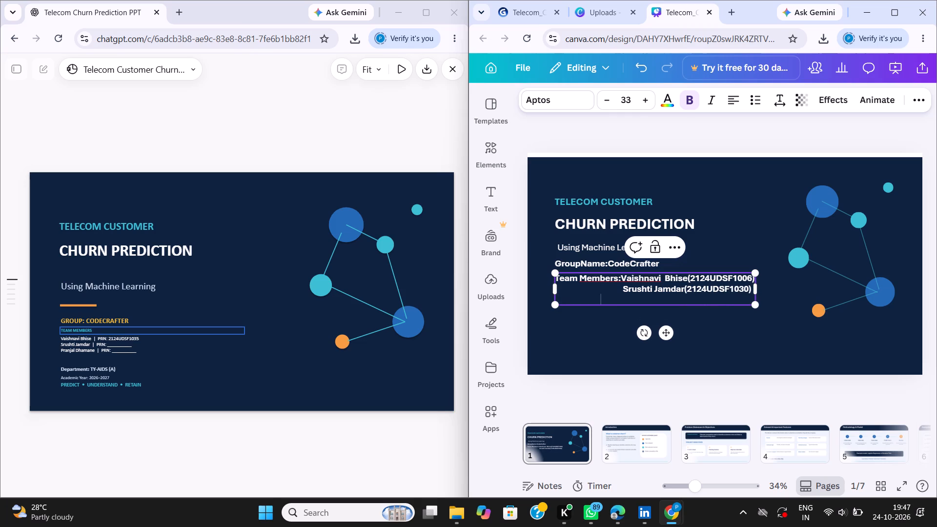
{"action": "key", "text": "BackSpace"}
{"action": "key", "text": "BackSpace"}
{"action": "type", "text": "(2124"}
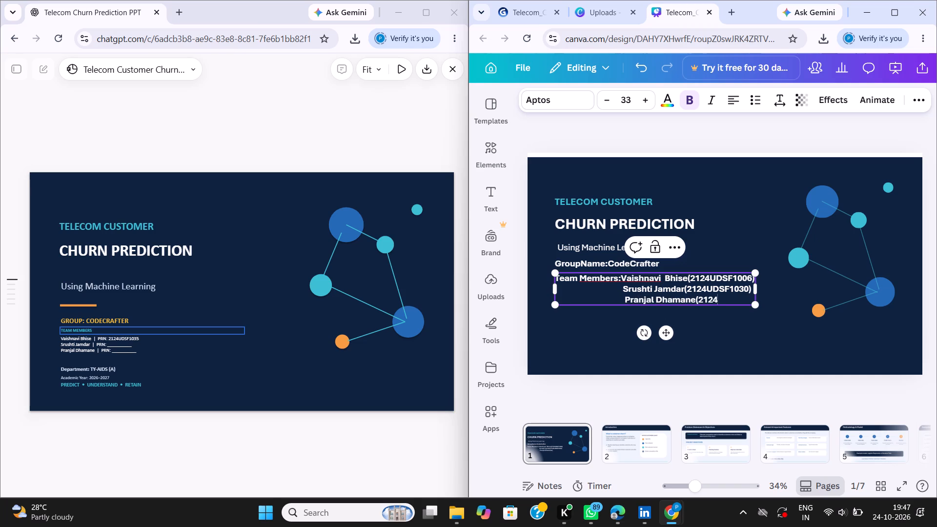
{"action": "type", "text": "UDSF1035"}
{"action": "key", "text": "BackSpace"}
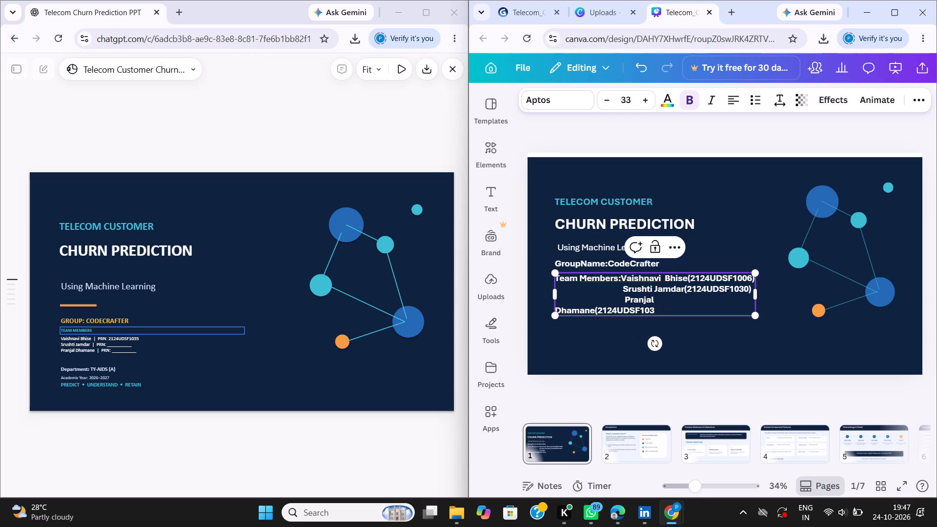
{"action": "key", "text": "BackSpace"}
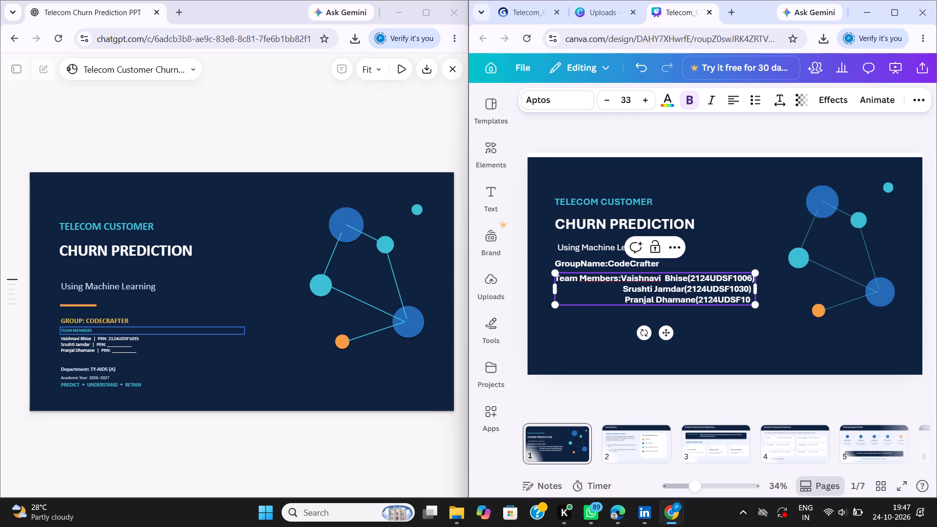
Trim the third member line's indent and complete its PRN, keeping the entry on a single line.
{"action": "left_click", "coordinate": [622, 299]}
{"action": "key", "text": "BackSpace"}
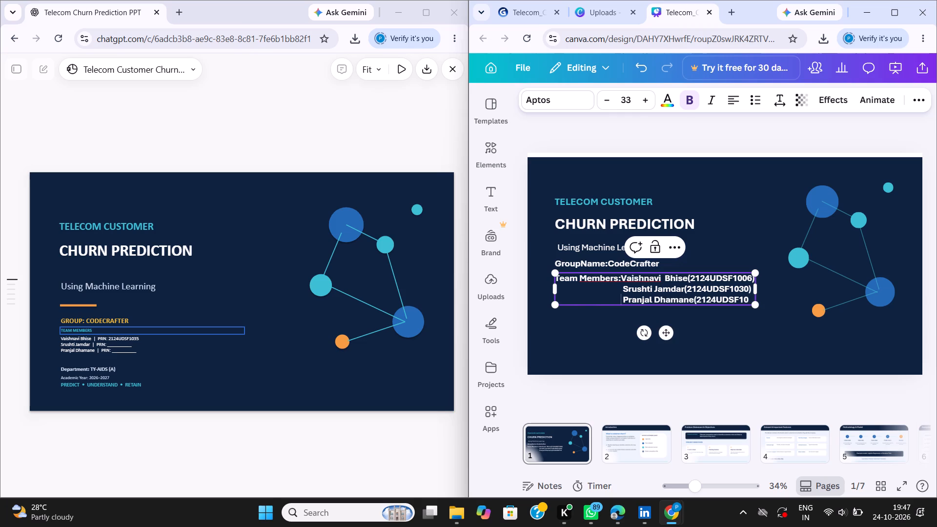
{"action": "key", "text": "BackSpace"}
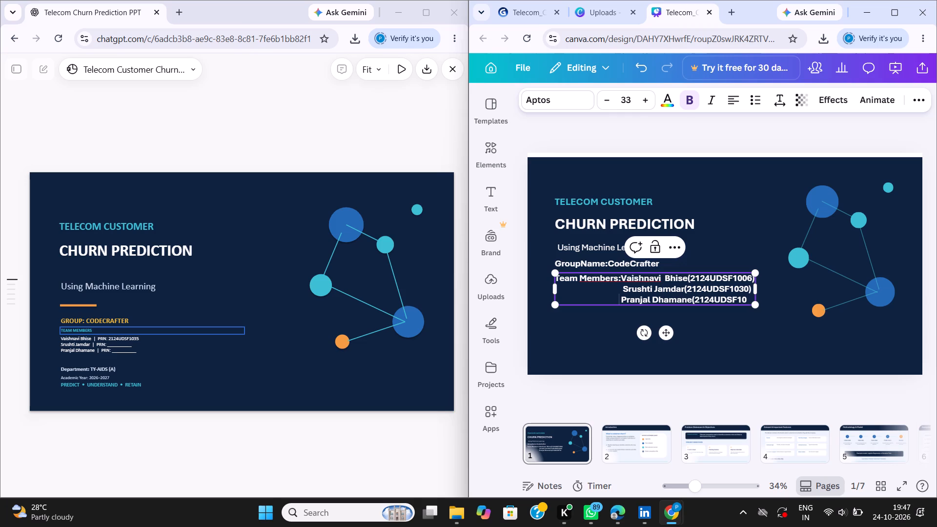
{"action": "left_click", "coordinate": [749, 298]}
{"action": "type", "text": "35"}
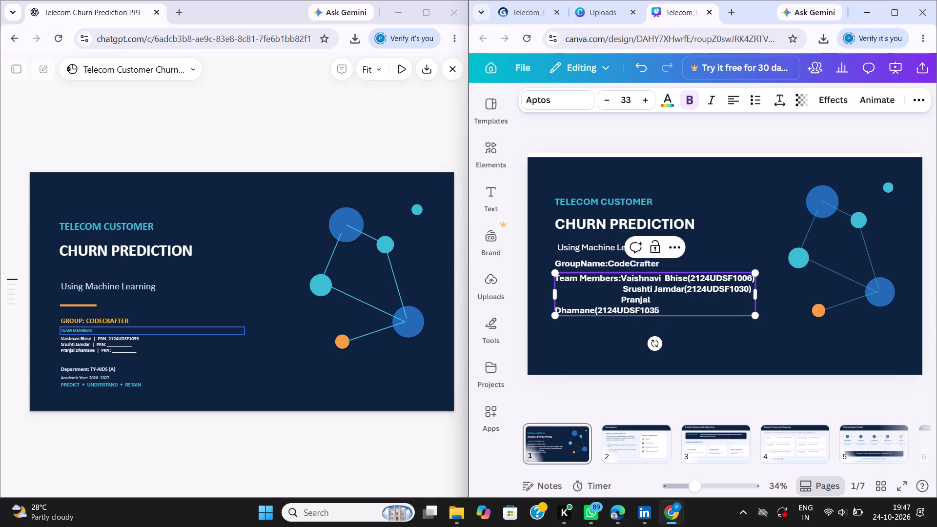
{"action": "left_click", "coordinate": [619, 301]}
{"action": "left_click", "coordinate": [622, 300]}
{"action": "key", "text": "BackSpace"}
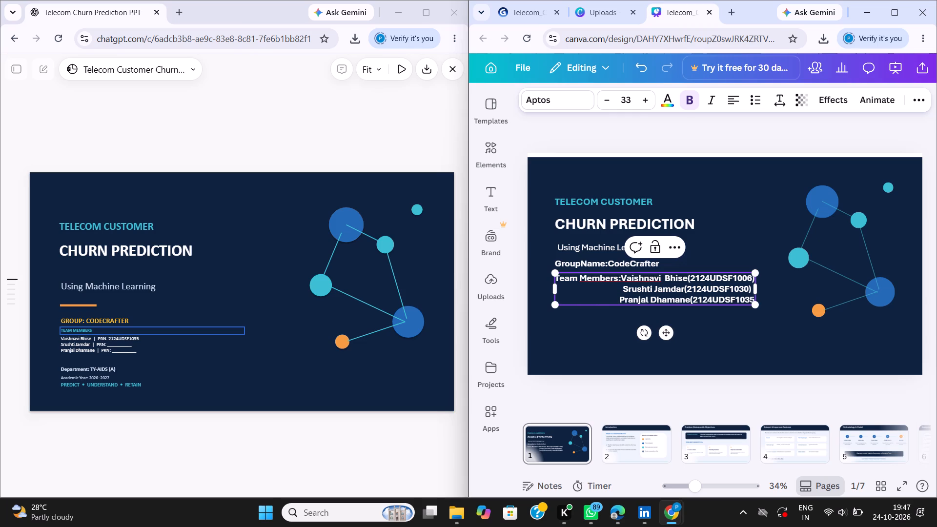
Shift the team members text block slightly left, onto the slide's margin guide.
{"action": "left_click_drag", "start_coordinate": [573, 273], "coordinate": [567, 273]}
{"action": "left_click_drag", "start_coordinate": [563, 308], "coordinate": [557, 308]}
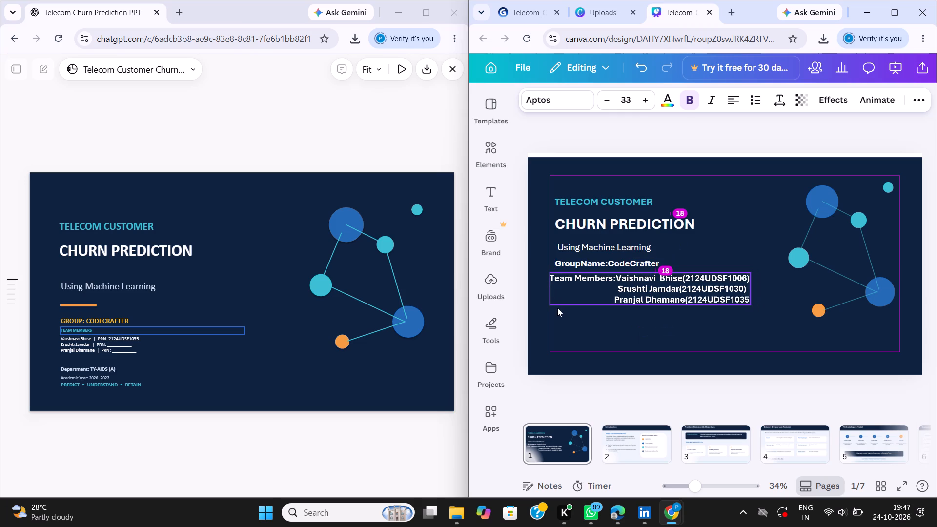
{"action": "left_click_drag", "start_coordinate": [557, 308], "coordinate": [558, 308]}
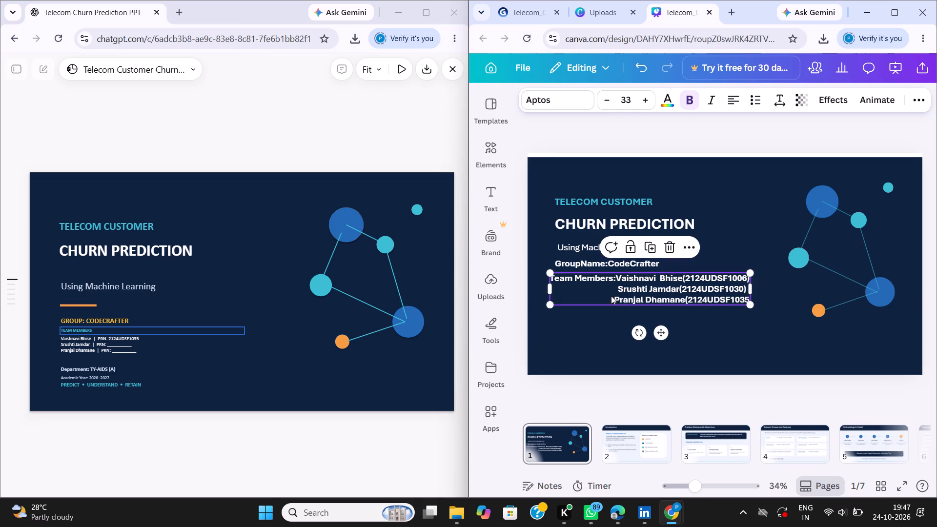
Scale the team members text block down slightly to font size 32.
{"action": "left_click", "coordinate": [701, 309]}
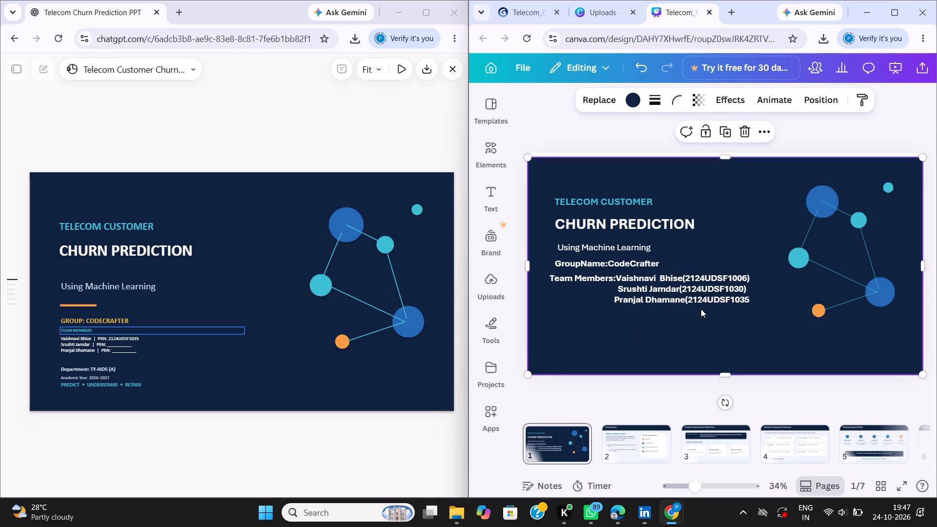
{"action": "left_click", "coordinate": [618, 289]}
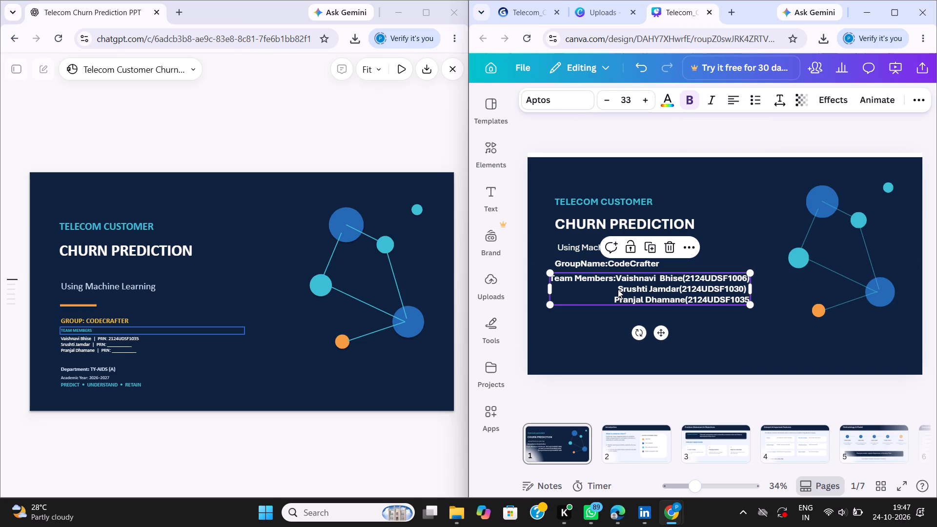
{"action": "left_click", "coordinate": [618, 287]}
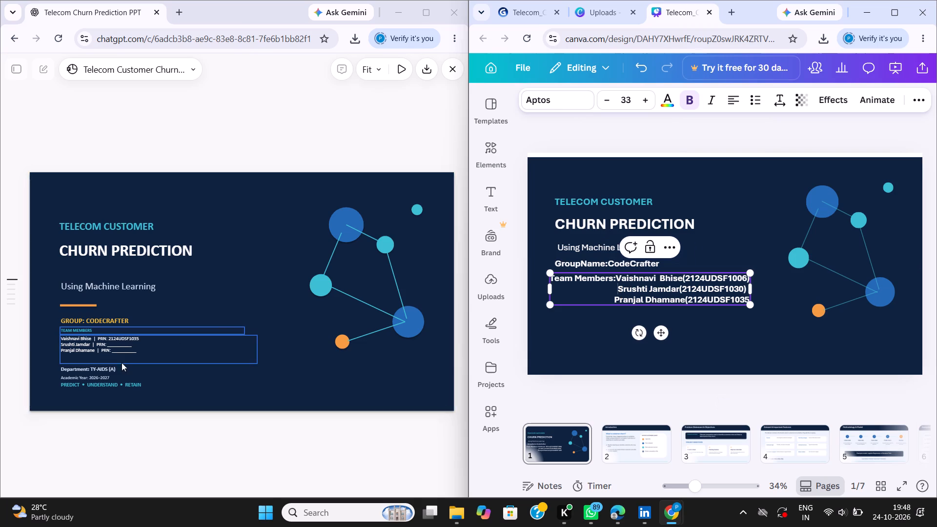
{"action": "left_click", "coordinate": [95, 368]}
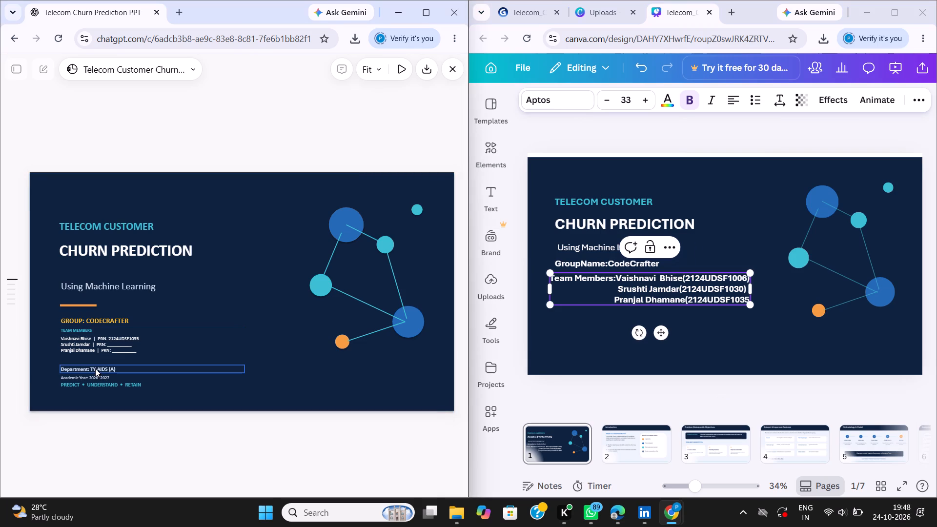
{"action": "left_click_drag", "start_coordinate": [754, 308], "coordinate": [747, 315]}
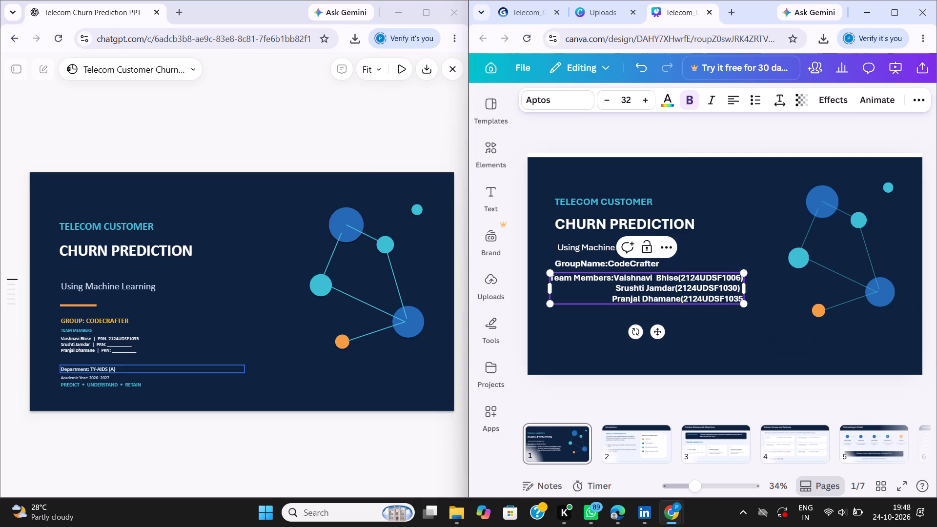
Add three blank lines beneath the third member's entry in the team members text block.
{"action": "left_click", "coordinate": [741, 296]}
{"action": "key", "text": "Return"}
{"action": "key", "text": "Return"}
{"action": "key", "text": "Return"}
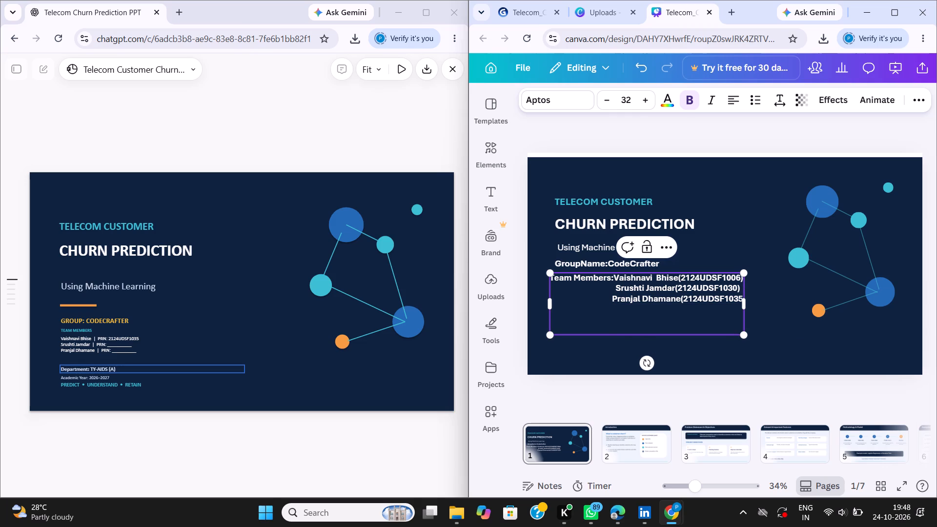
Duplicate the "Using Machine Learning" subtitle and place the copy below the team members list, in line with the original.
{"action": "left_click", "coordinate": [686, 247]}
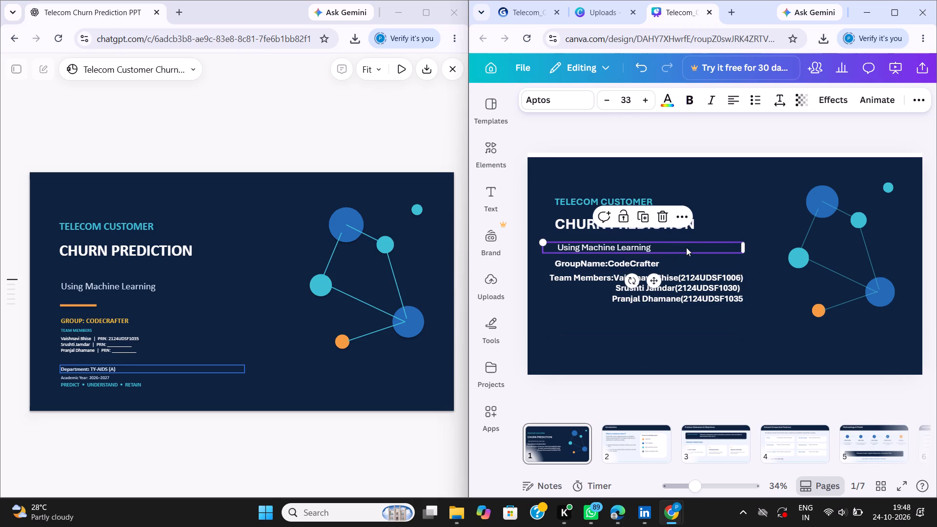
{"action": "key", "text": "ctrl+c"}
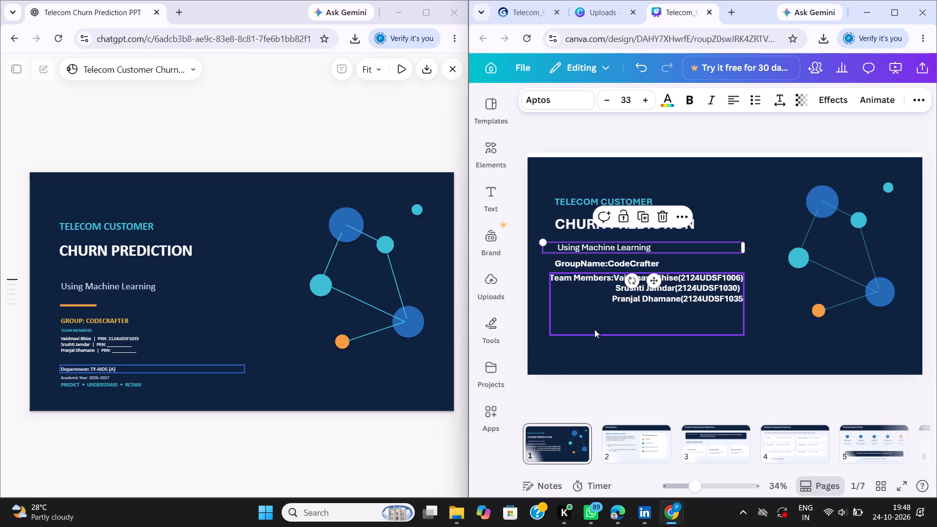
{"action": "left_click", "coordinate": [591, 349]}
{"action": "key", "text": "ctrl+v"}
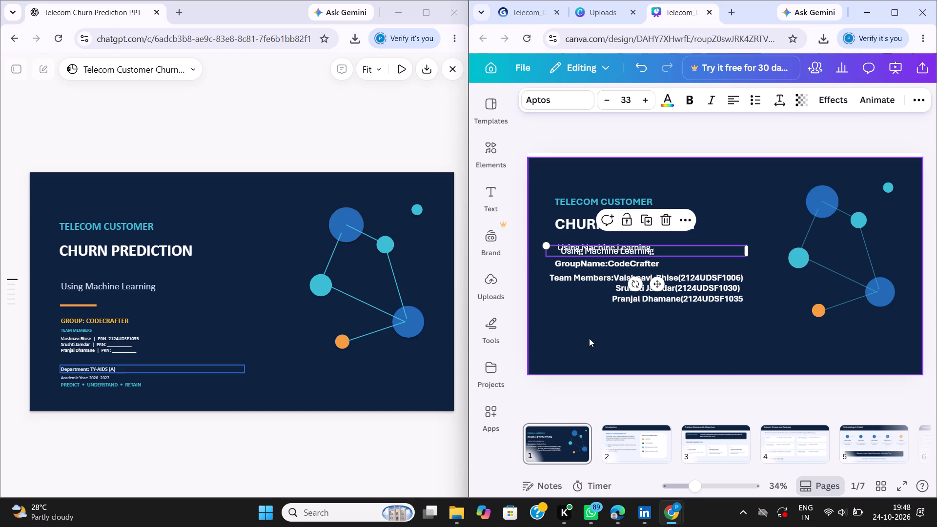
{"action": "left_click_drag", "start_coordinate": [674, 249], "coordinate": [670, 274]}
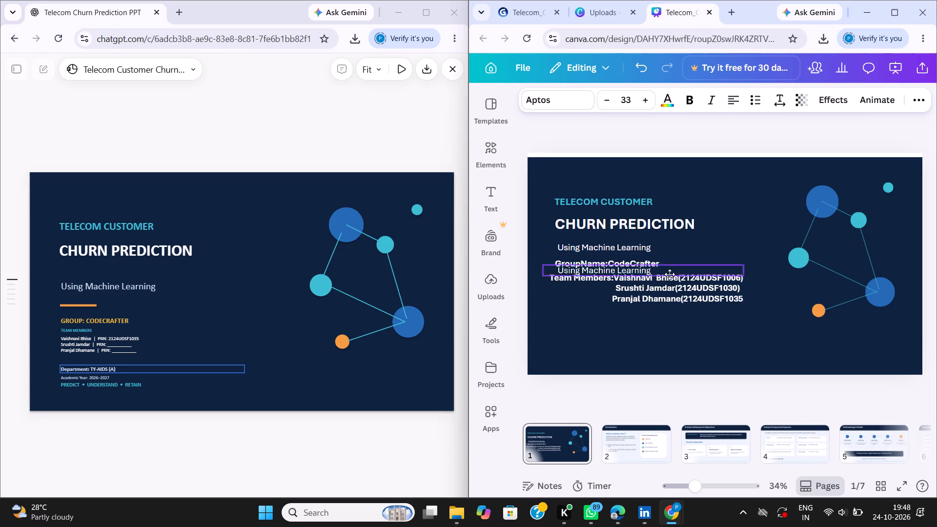
{"action": "left_click_drag", "start_coordinate": [670, 274], "coordinate": [668, 321]}
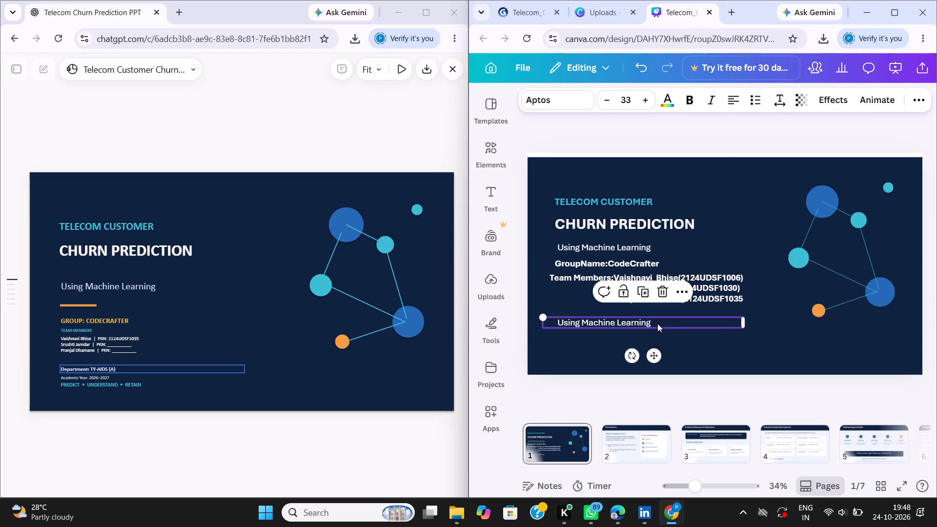
Replace the copied subtitle's text with "Department:TY-AIDS(A)".
{"action": "double_click", "coordinate": [657, 324]}
{"action": "key", "text": "BackSpace"}
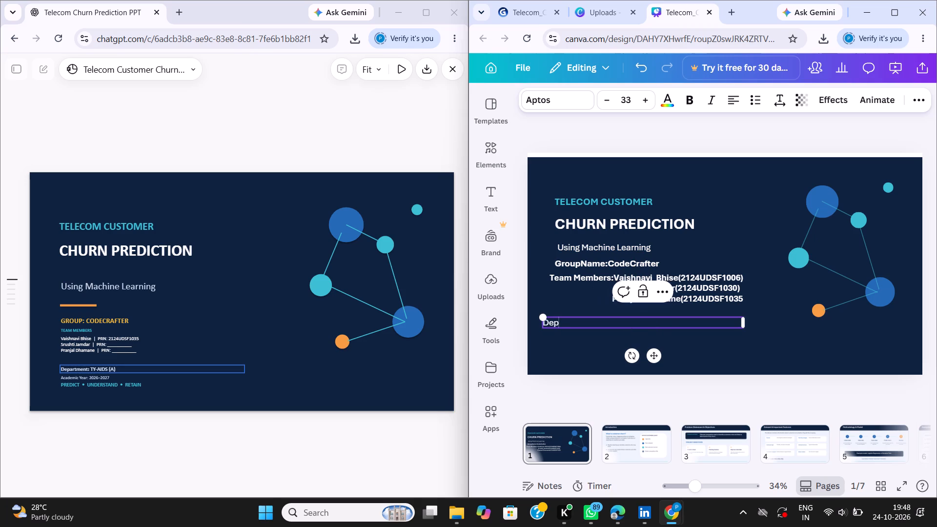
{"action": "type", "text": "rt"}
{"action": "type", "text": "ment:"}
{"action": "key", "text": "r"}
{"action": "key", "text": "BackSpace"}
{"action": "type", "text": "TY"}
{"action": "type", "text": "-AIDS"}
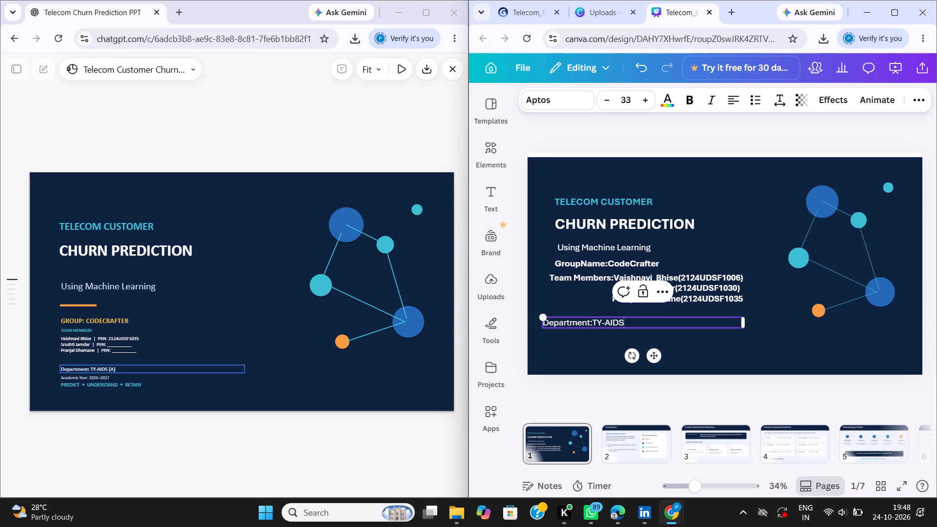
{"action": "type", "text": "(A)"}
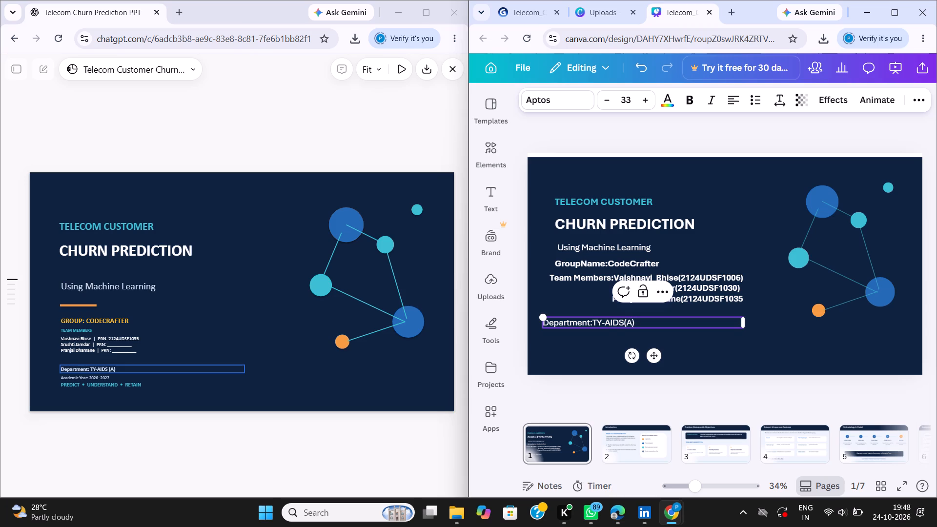
Add a second line reading "ACADEMIC yEAR:2026-2027" beneath the department line.
{"action": "left_click", "coordinate": [657, 324]}
{"action": "key", "text": "Return"}
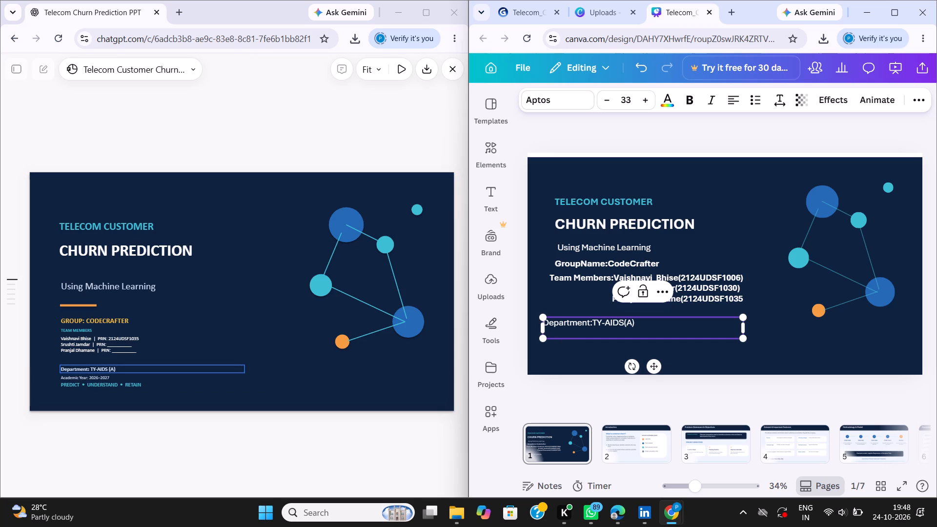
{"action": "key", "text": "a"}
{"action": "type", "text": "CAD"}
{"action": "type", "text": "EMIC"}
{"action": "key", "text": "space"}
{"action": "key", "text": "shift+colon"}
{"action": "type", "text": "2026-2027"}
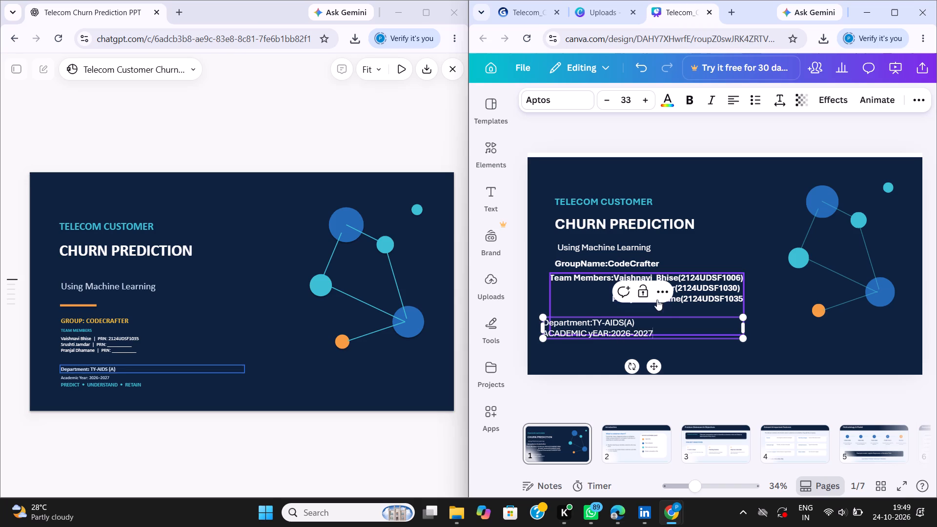
Correct the capitalisation of the second line's label so it reads "Academic year".
{"action": "left_click", "coordinate": [608, 332]}
{"action": "key", "text": "BackSpace"}
{"action": "key", "text": "BackSpace"}
{"action": "key", "text": "BackSpace"}
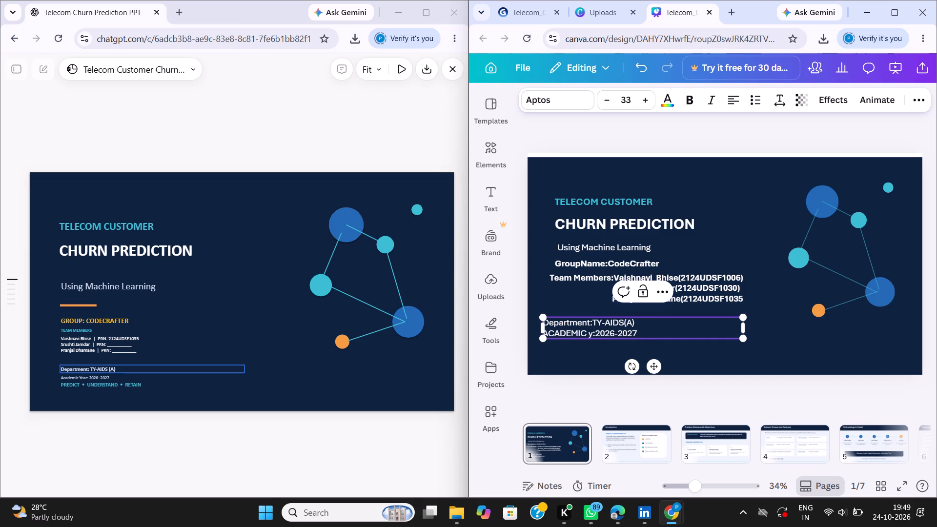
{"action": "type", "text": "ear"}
{"action": "left_click_drag", "start_coordinate": [587, 330], "coordinate": [559, 331]}
{"action": "left_click_drag", "start_coordinate": [559, 331], "coordinate": [543, 332]}
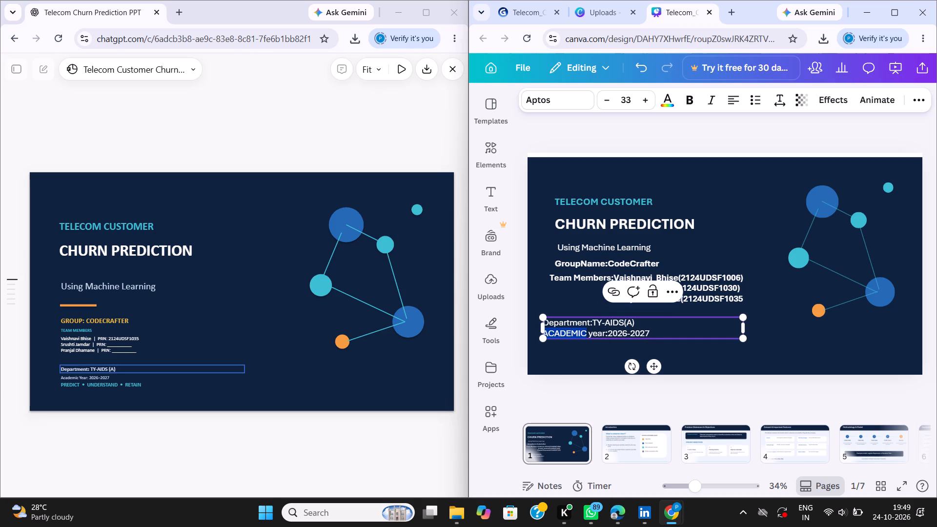
{"action": "key", "text": "BackSpace"}
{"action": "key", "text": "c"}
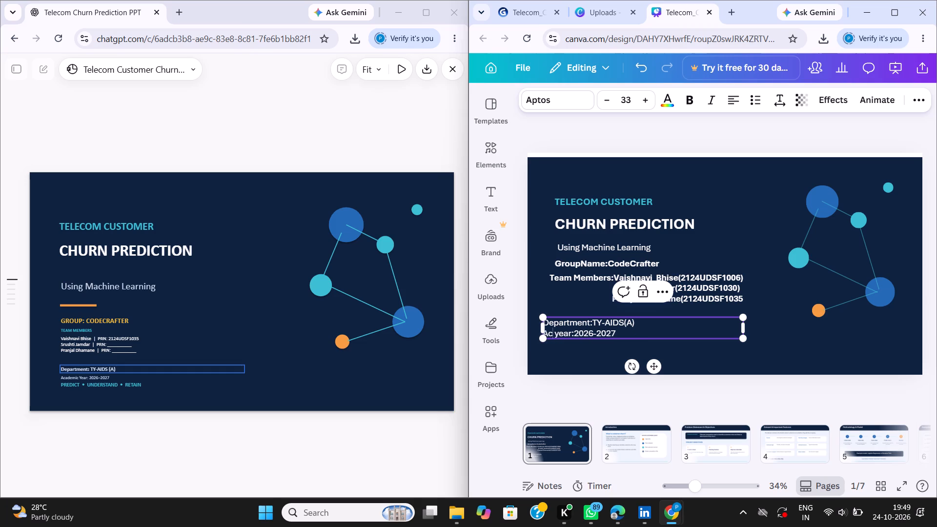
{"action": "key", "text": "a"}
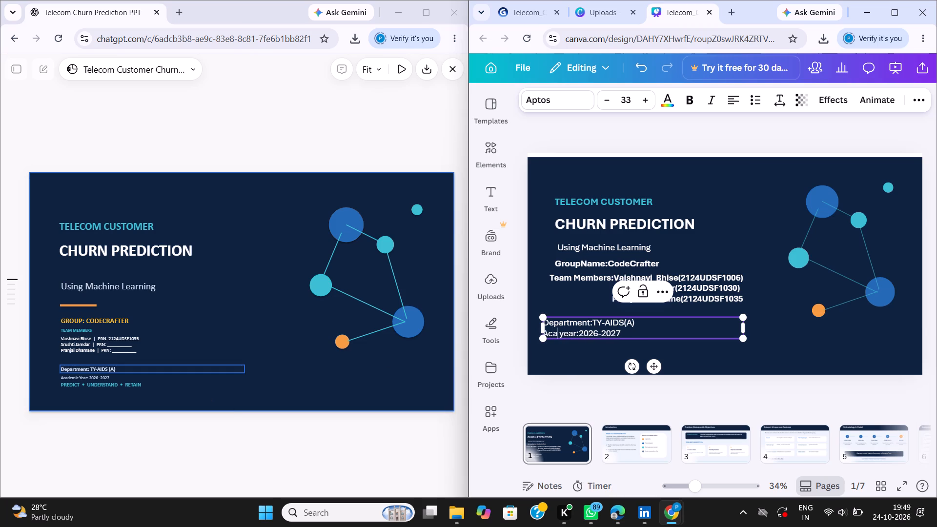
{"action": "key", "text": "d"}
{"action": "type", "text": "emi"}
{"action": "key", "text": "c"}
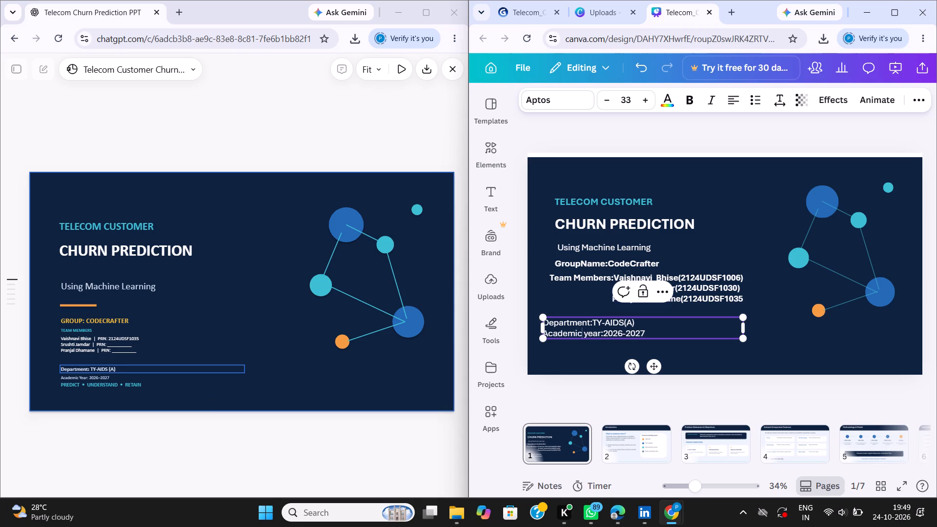
{"action": "left_click", "coordinate": [542, 392]}
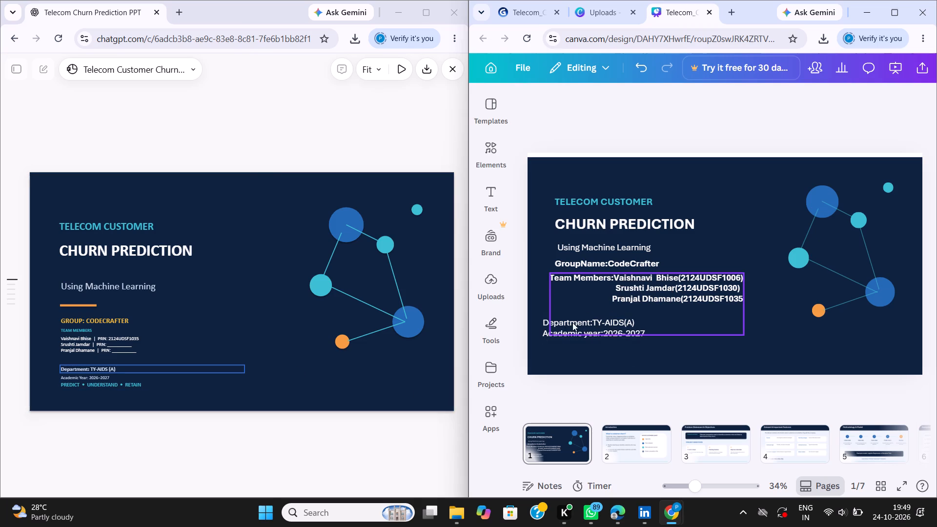
Shift the department and academic year text block slightly right, towards the team members block's left edge.
{"action": "left_click_drag", "start_coordinate": [551, 322], "coordinate": [556, 324]}
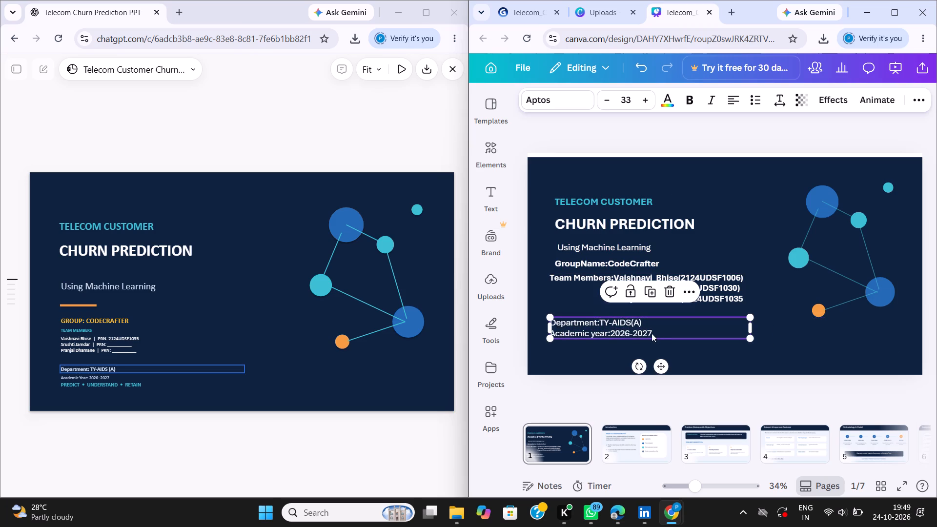
{"action": "left_click", "coordinate": [655, 332]}
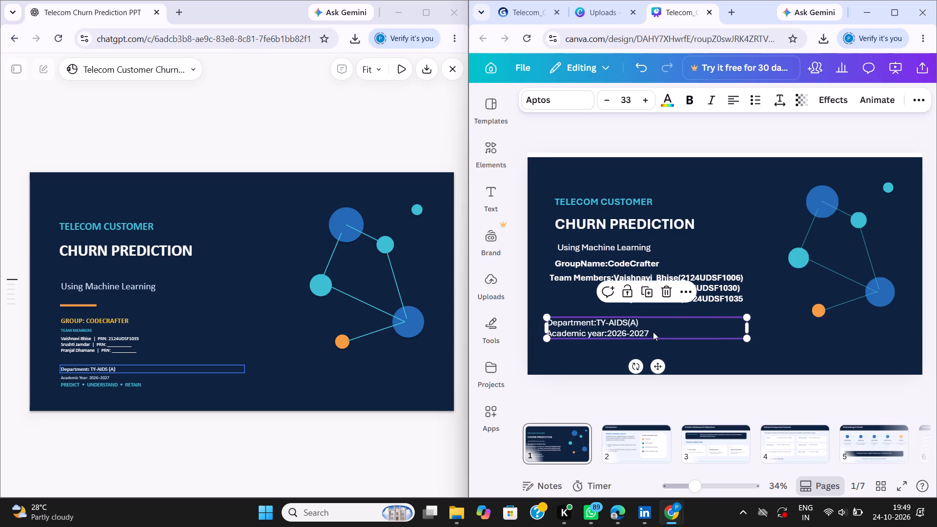
Make both the department and academic year lines bold.
{"action": "left_click", "coordinate": [653, 332]}
{"action": "left_click_drag", "start_coordinate": [653, 332], "coordinate": [658, 332]}
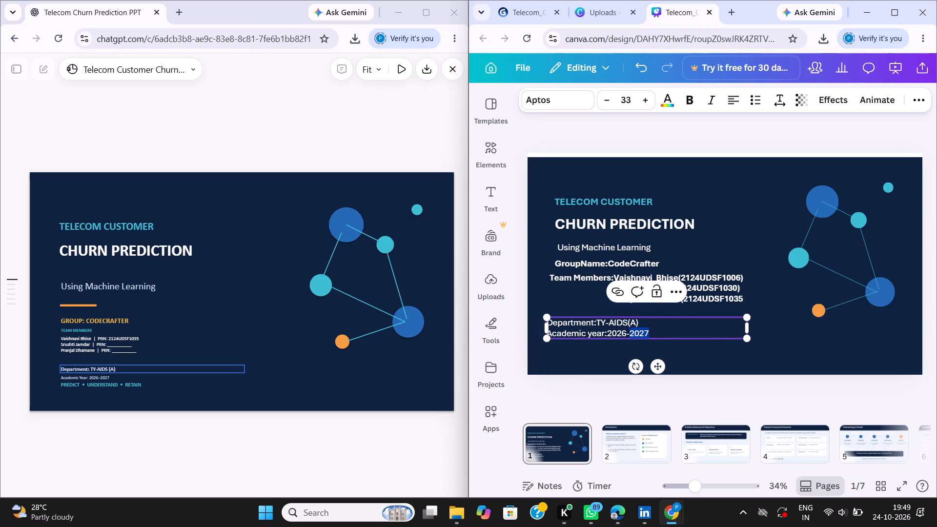
{"action": "left_click_drag", "start_coordinate": [658, 332], "coordinate": [559, 319]}
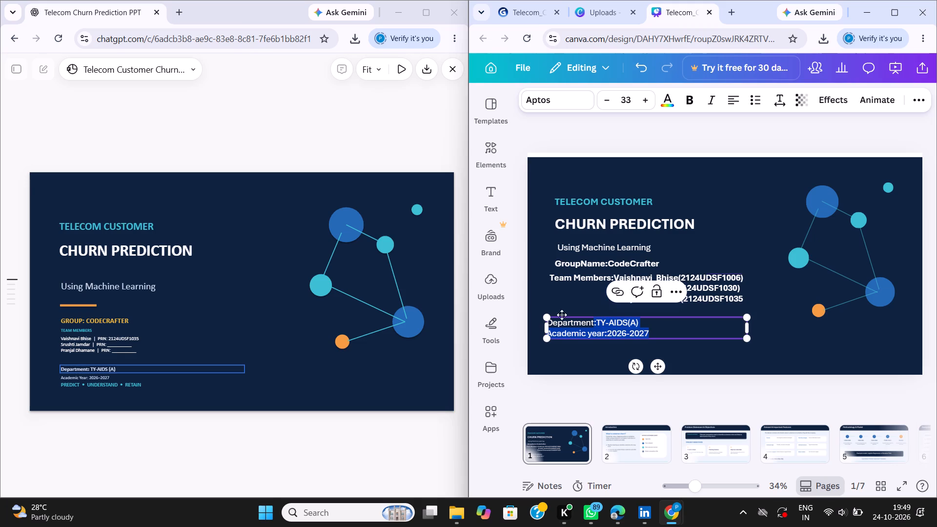
{"action": "left_click", "coordinate": [689, 103]}
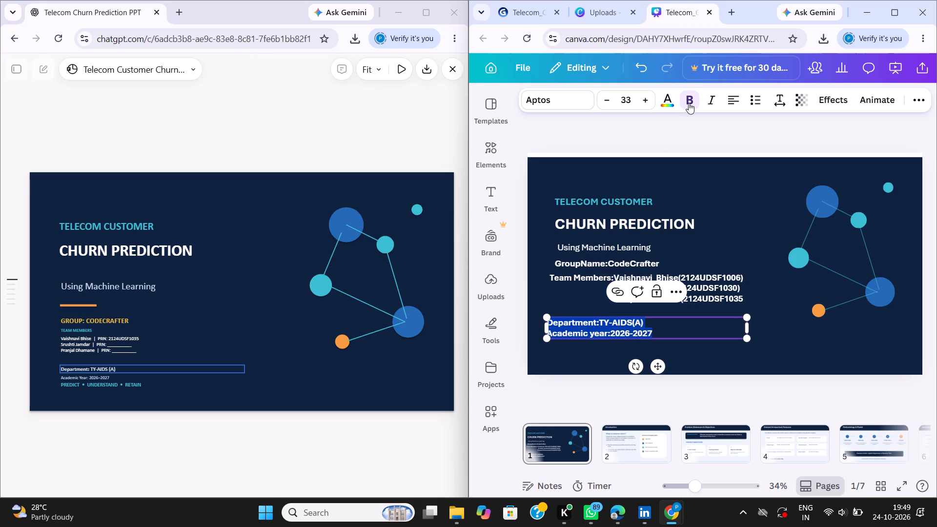
{"action": "left_click", "coordinate": [547, 254]}
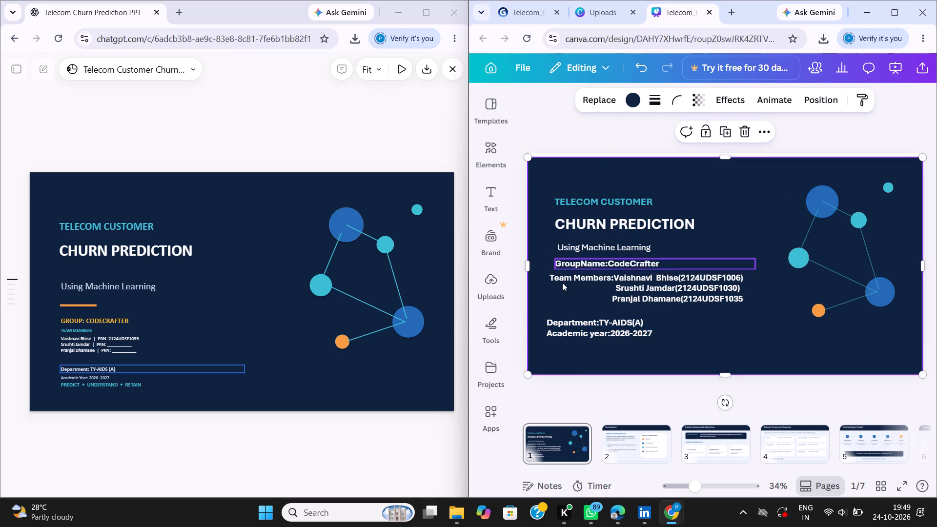
Align the department and academic year block with the slide's left margin guide.
{"action": "left_click", "coordinate": [551, 326]}
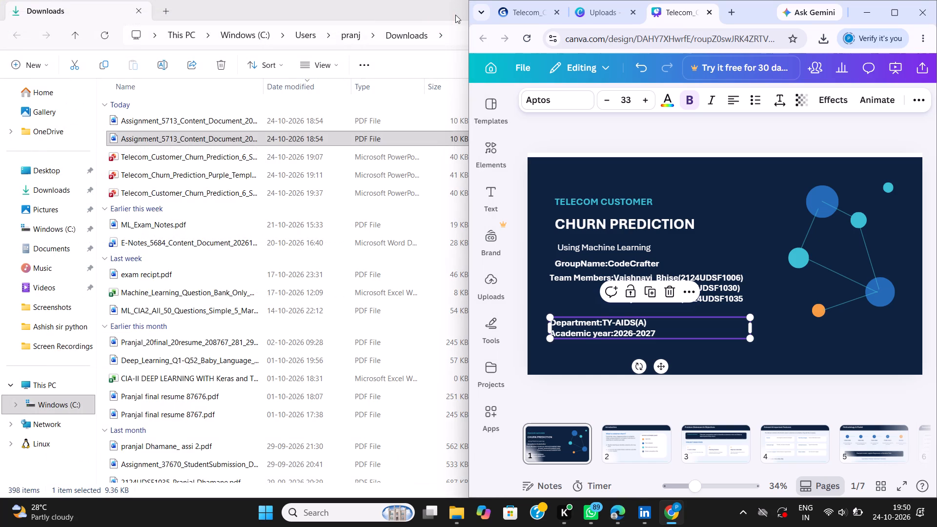
{"action": "left_click", "coordinate": [885, 9]}
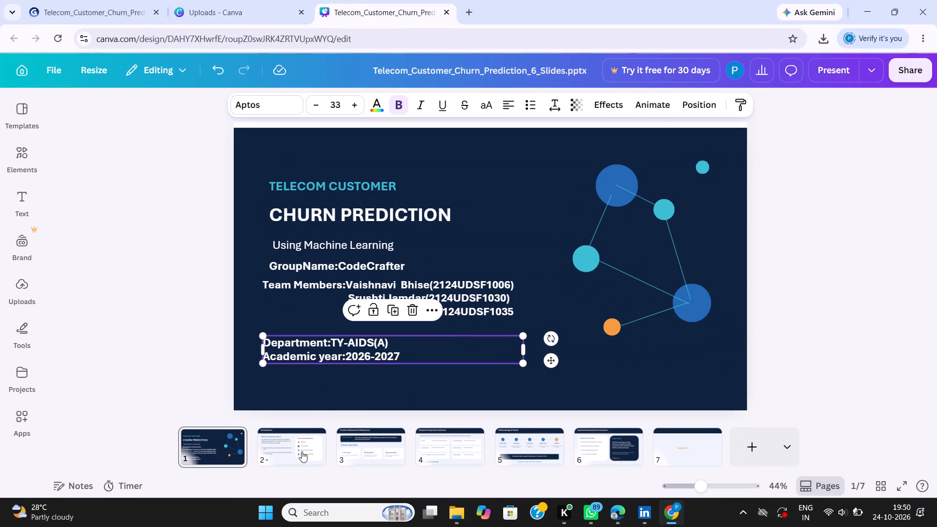
Review the remaining slides one by one, from the Introduction slide to the closing THANK YOU slide.
{"action": "left_click", "coordinate": [300, 452]}
{"action": "double_click", "coordinate": [408, 446]}
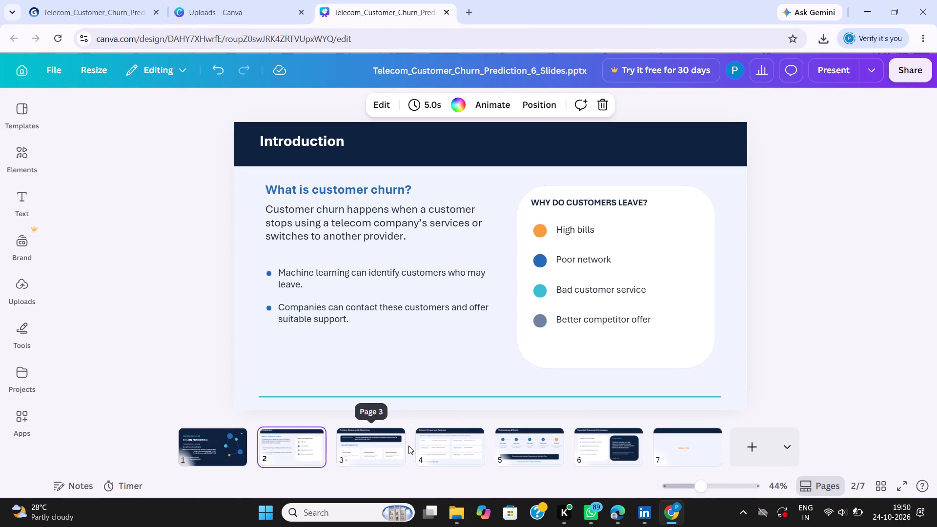
{"action": "left_click", "coordinate": [381, 447]}
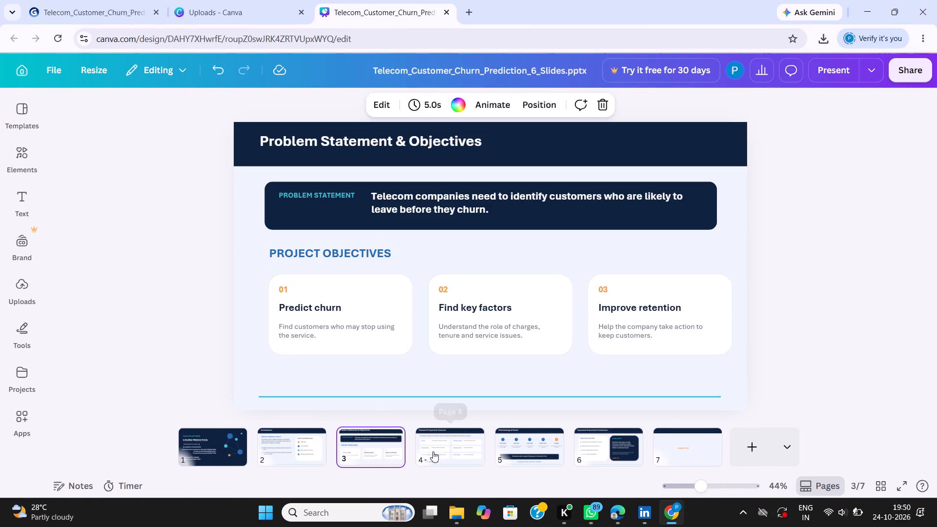
{"action": "left_click", "coordinate": [430, 450]}
{"action": "left_click", "coordinate": [517, 455]}
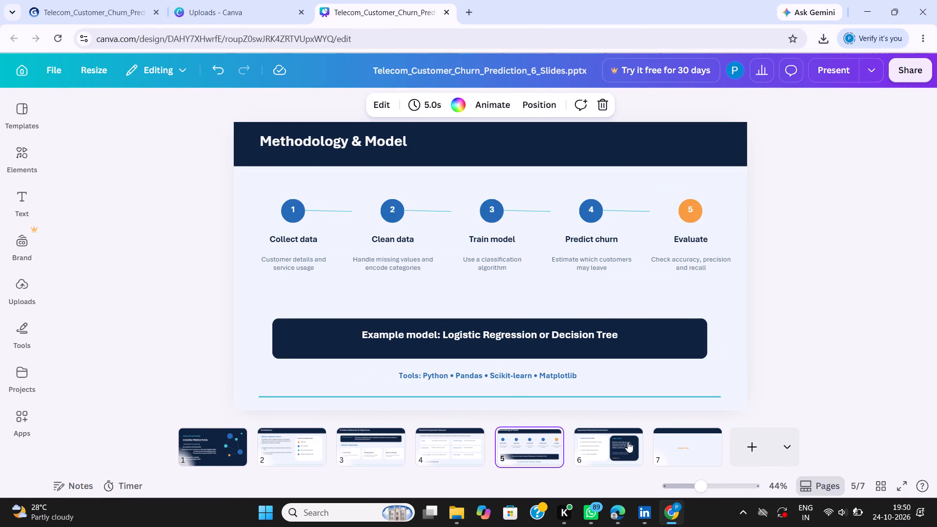
{"action": "left_click", "coordinate": [633, 442]}
{"action": "left_click", "coordinate": [669, 445]}
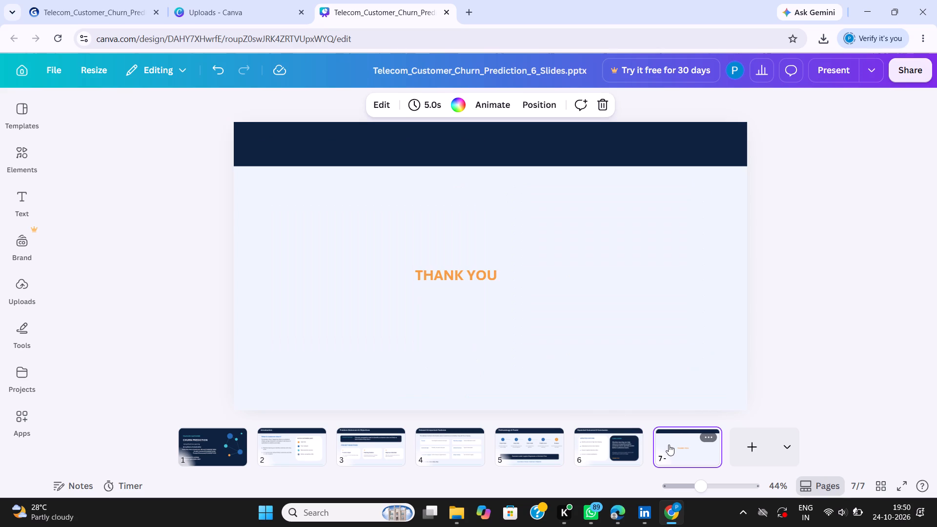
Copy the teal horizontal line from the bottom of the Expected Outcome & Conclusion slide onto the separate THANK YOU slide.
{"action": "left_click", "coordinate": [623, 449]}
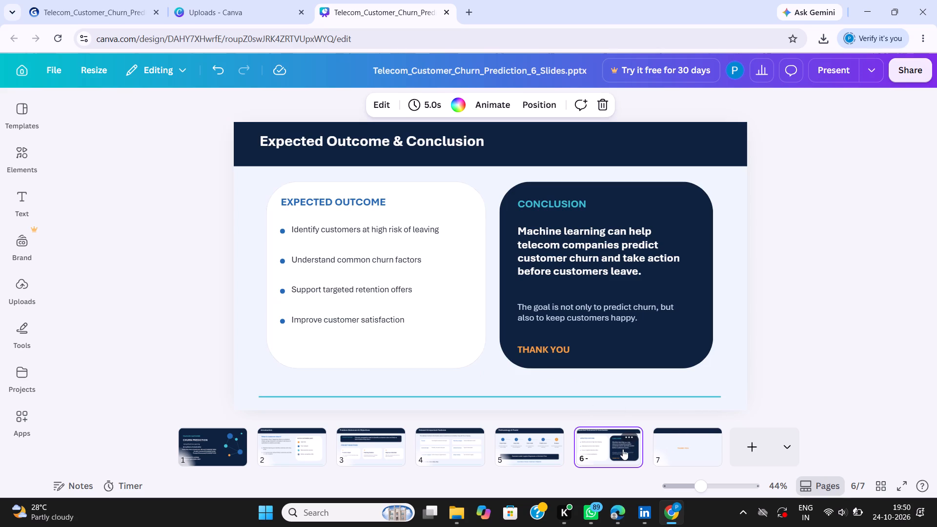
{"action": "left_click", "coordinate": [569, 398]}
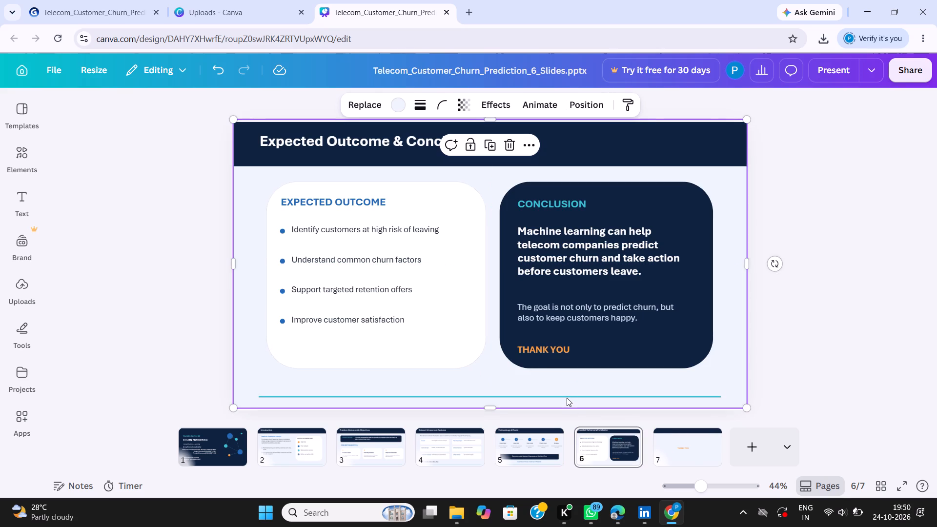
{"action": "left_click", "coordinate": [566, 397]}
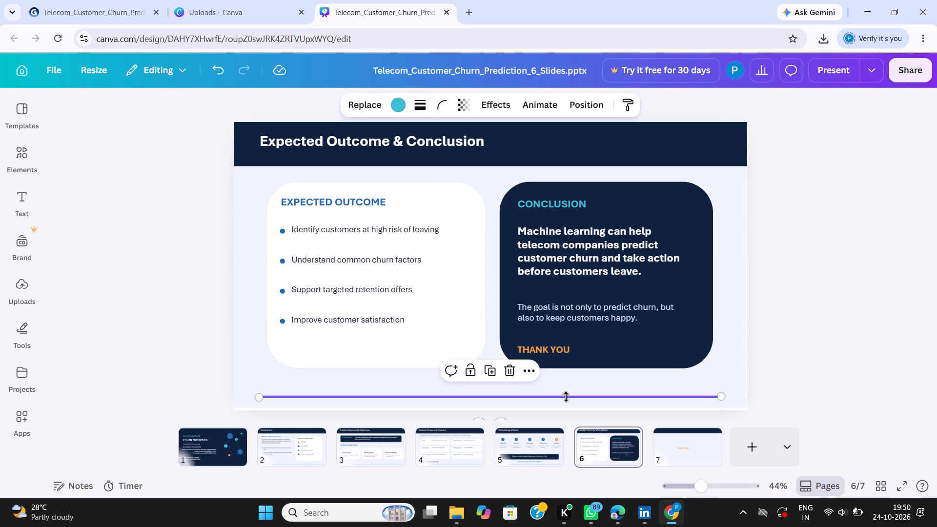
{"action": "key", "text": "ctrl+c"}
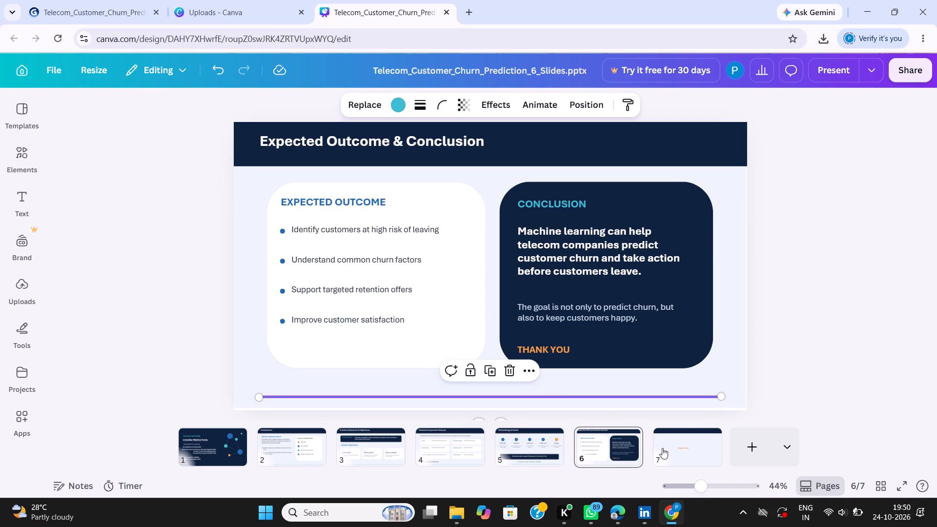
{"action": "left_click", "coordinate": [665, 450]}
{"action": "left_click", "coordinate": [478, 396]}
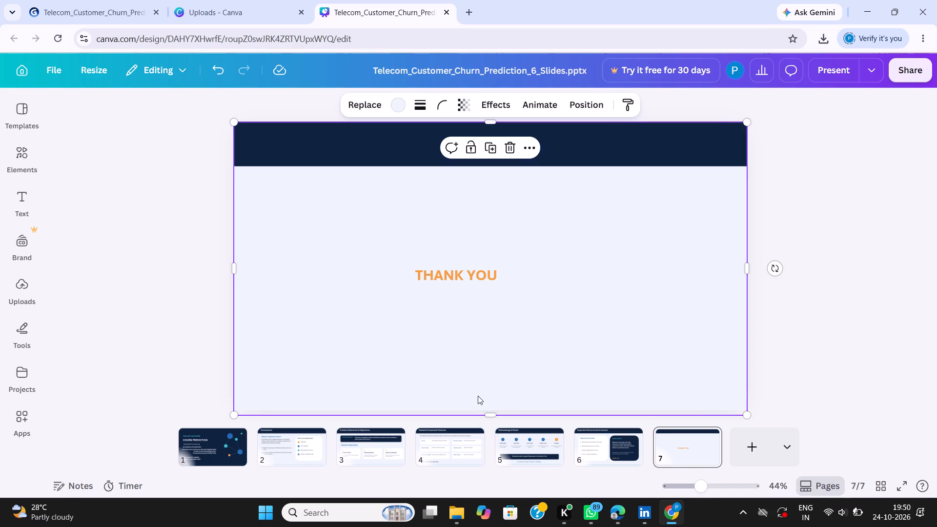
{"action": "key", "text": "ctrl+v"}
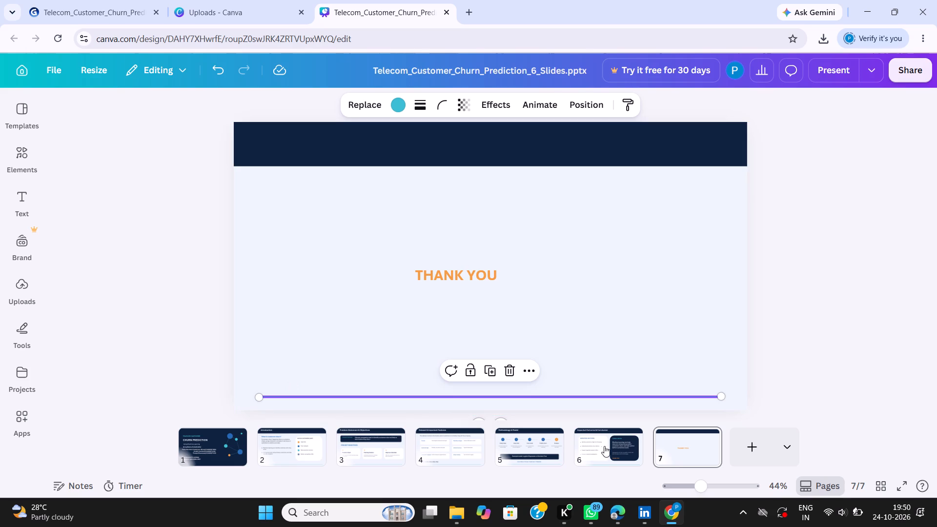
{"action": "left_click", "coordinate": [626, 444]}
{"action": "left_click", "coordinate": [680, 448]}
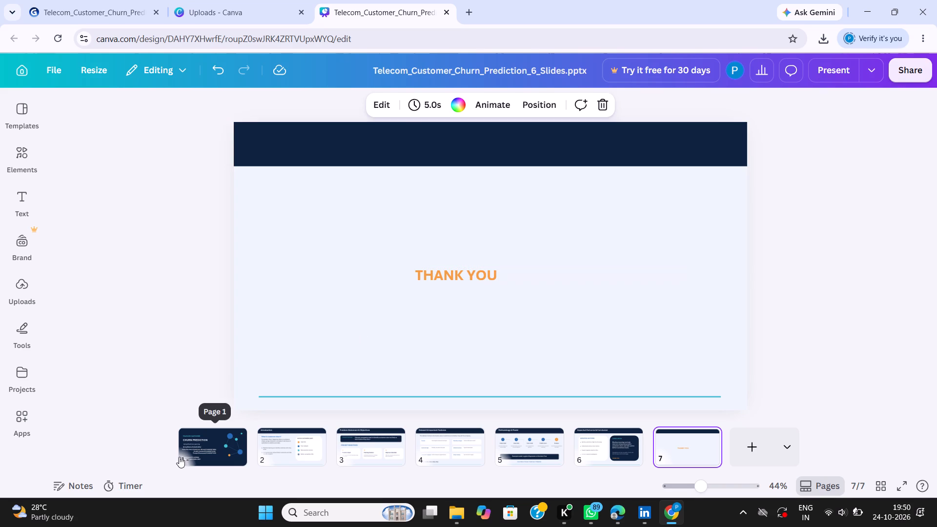
Present the deck full screen from the title slide and check each slide through to the closing one.
{"action": "left_click", "coordinate": [204, 449]}
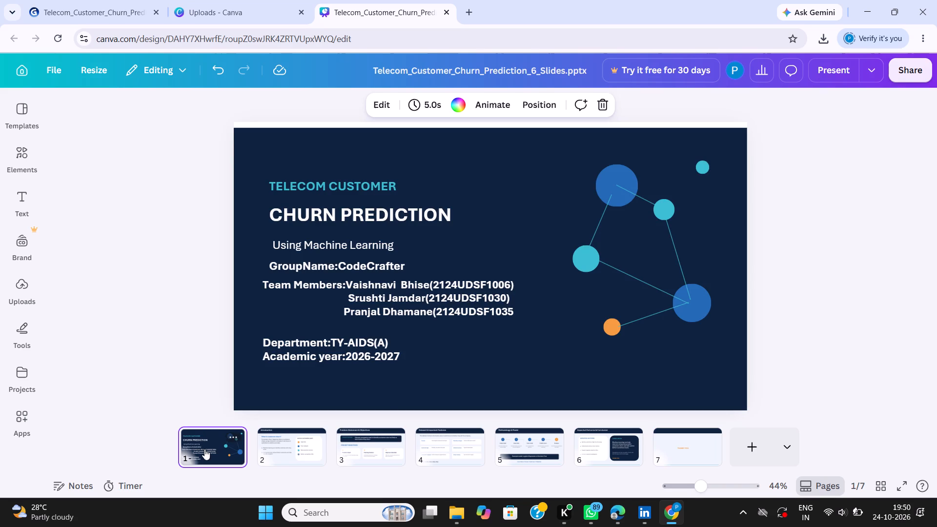
{"action": "left_click", "coordinate": [898, 489]}
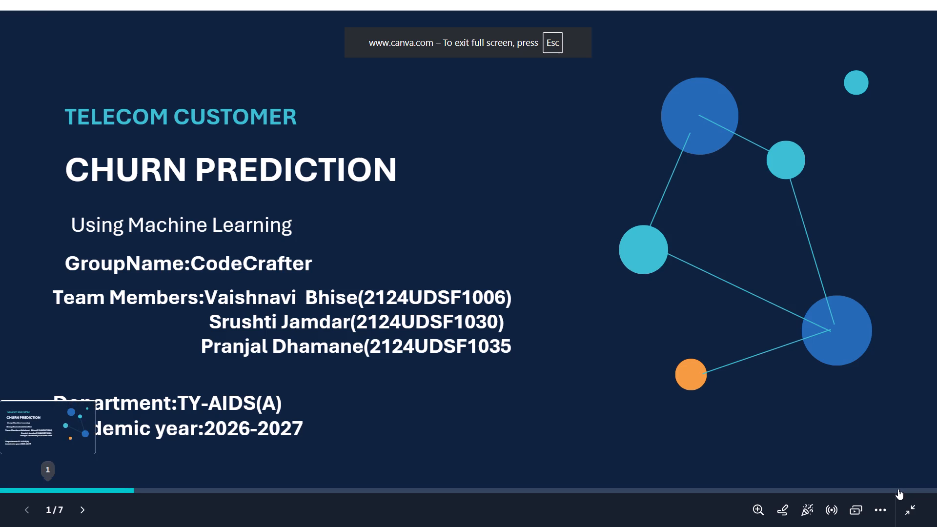
{"action": "key", "text": "Right"}
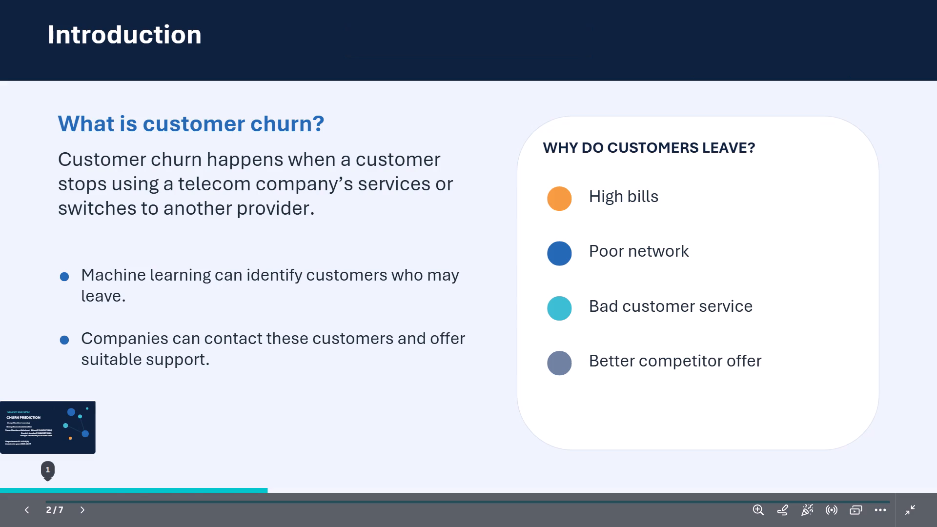
{"action": "key", "text": "Left"}
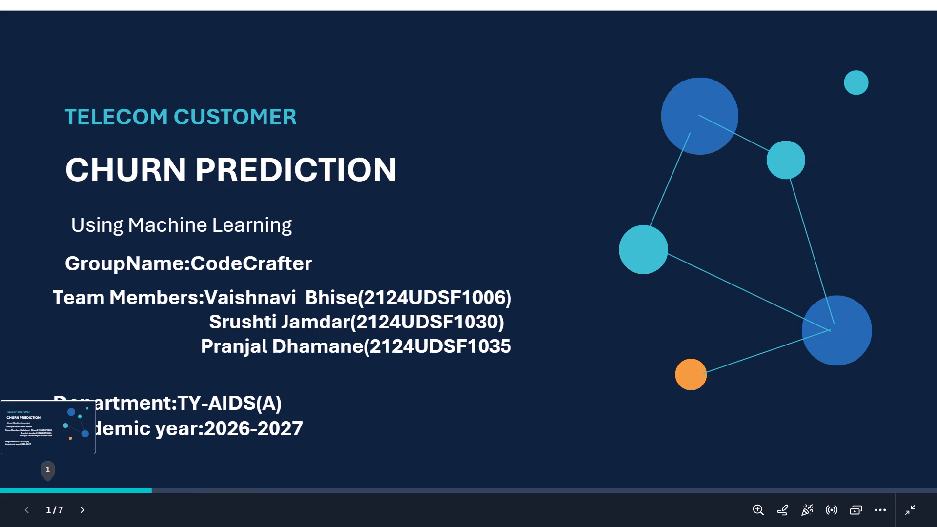
{"action": "key", "text": "Right"}
{"action": "key", "text": "Left"}
{"action": "key", "text": "Right"}
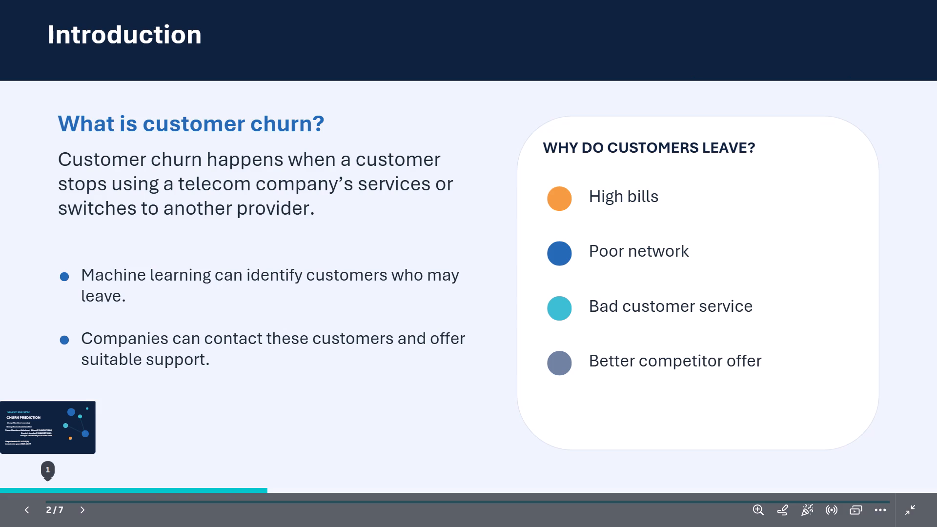
{"action": "key", "text": "Right"}
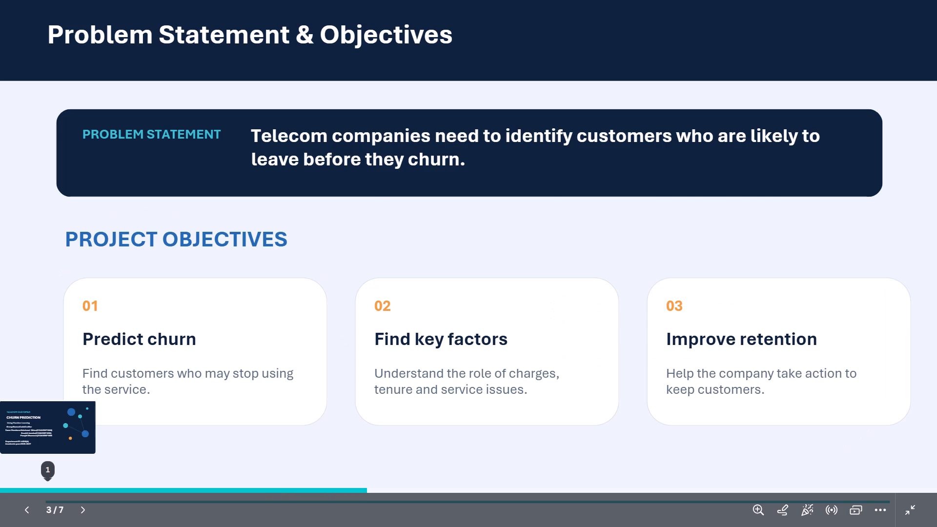
{"action": "key", "text": "Right"}
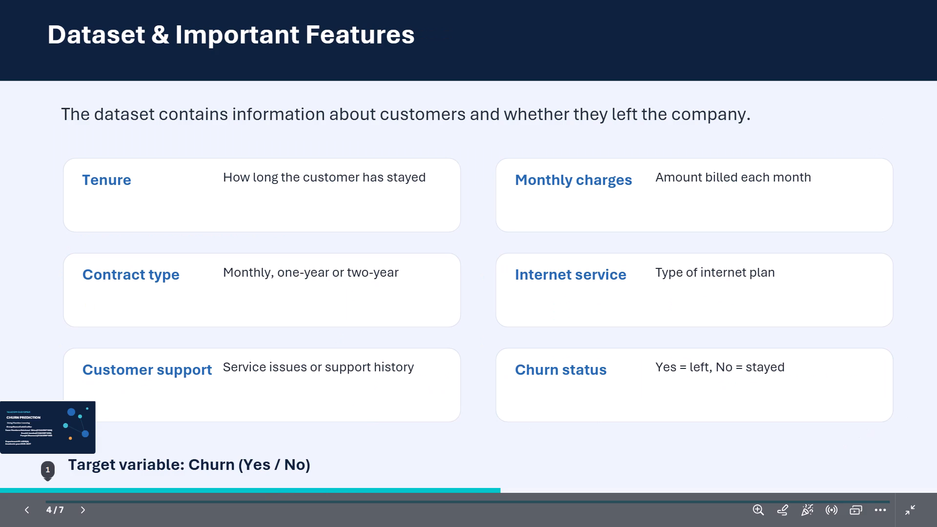
{"action": "key", "text": "Right"}
{"action": "key", "text": "Left"}
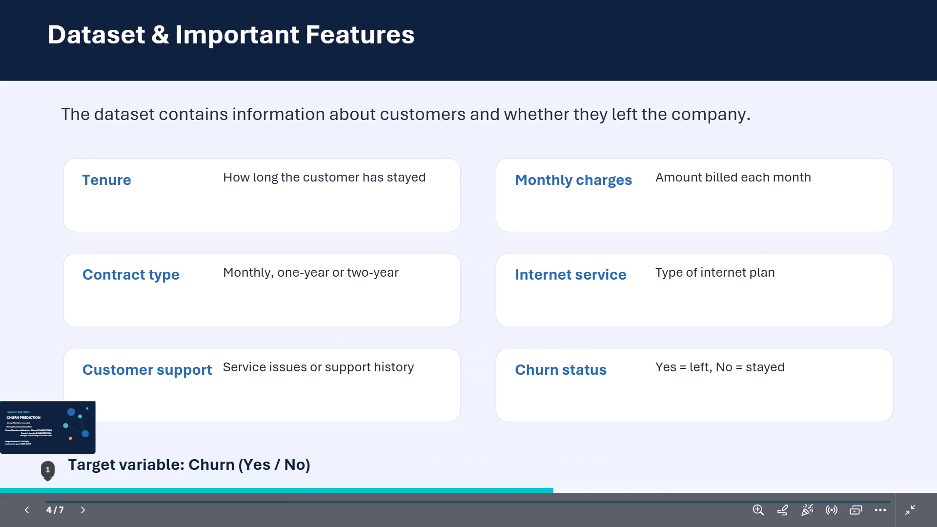
{"action": "key", "text": "Right"}
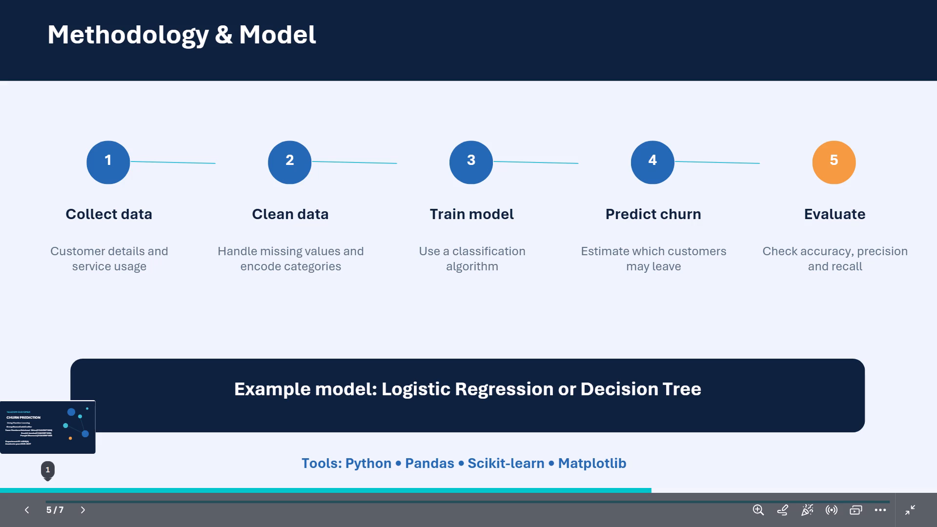
{"action": "key", "text": "Right"}
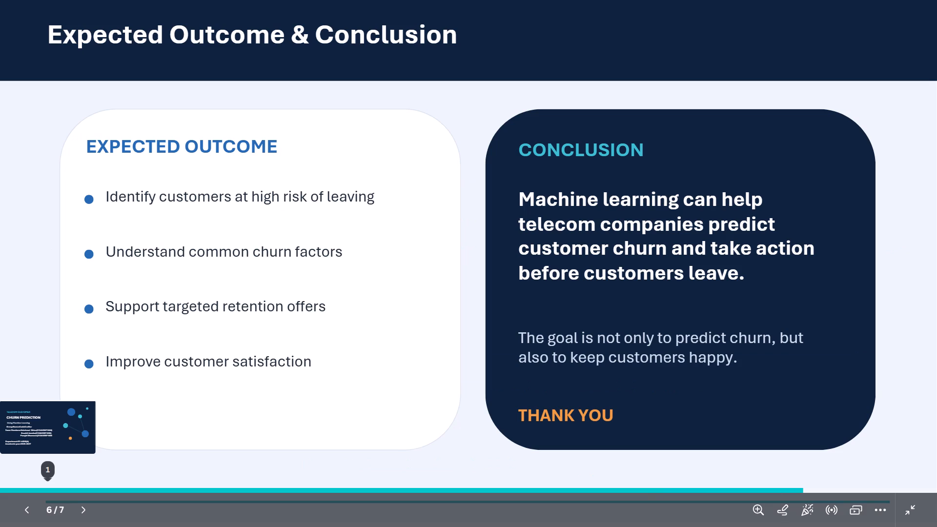
{"action": "key", "text": "Right"}
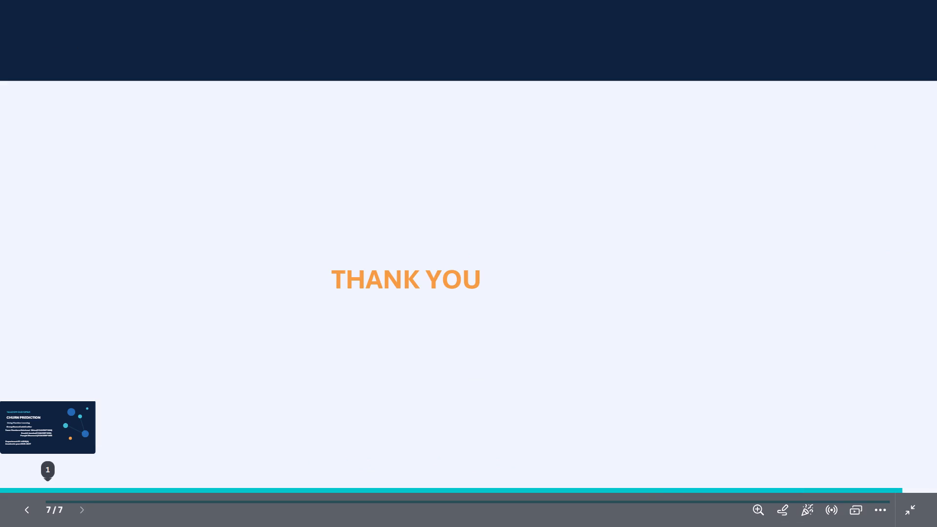
{"action": "key", "text": "Left"}
{"action": "key", "text": "Right"}
{"action": "key", "text": "Left"}
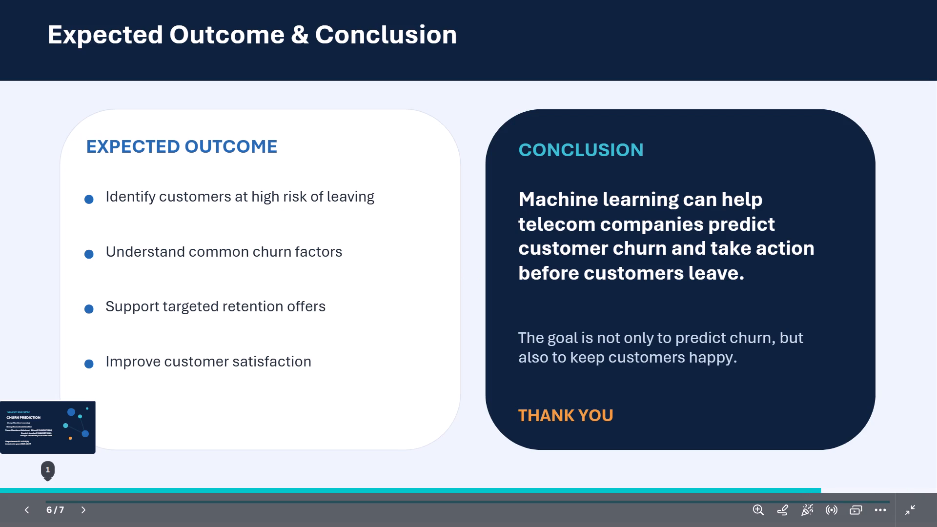
{"action": "key", "text": "Escape"}
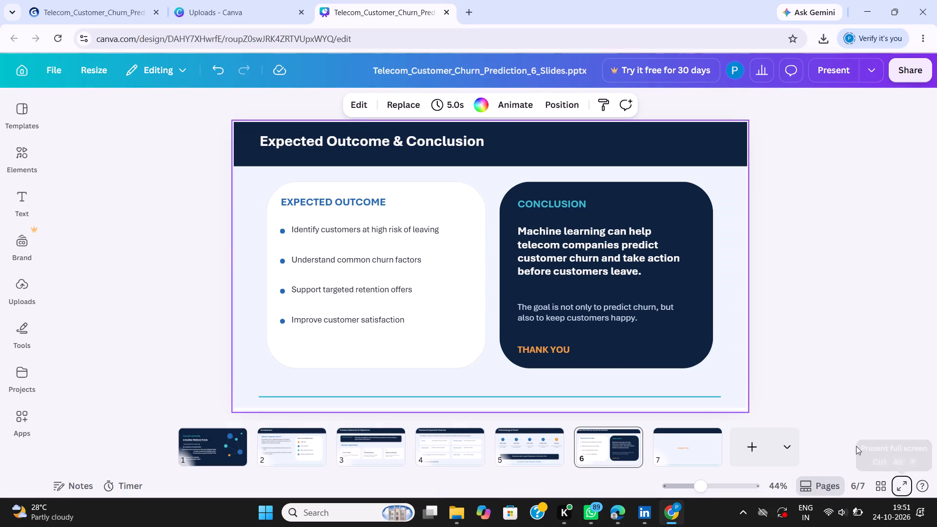
Delete page 7, the separate THANK YOU slide.
{"action": "left_click", "coordinate": [702, 461]}
{"action": "left_click", "coordinate": [707, 434]}
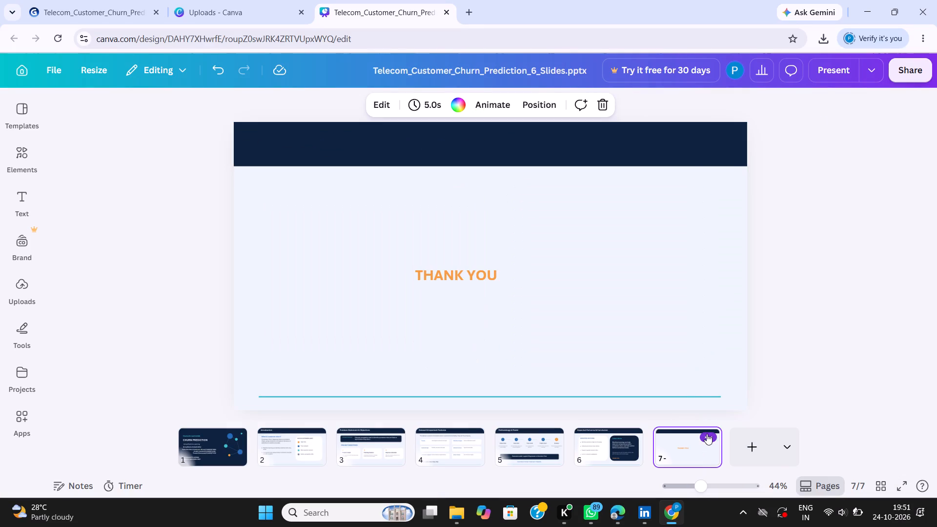
{"action": "scroll", "coordinate": [759, 233], "scroll_direction": "down", "scroll_amount": 7}
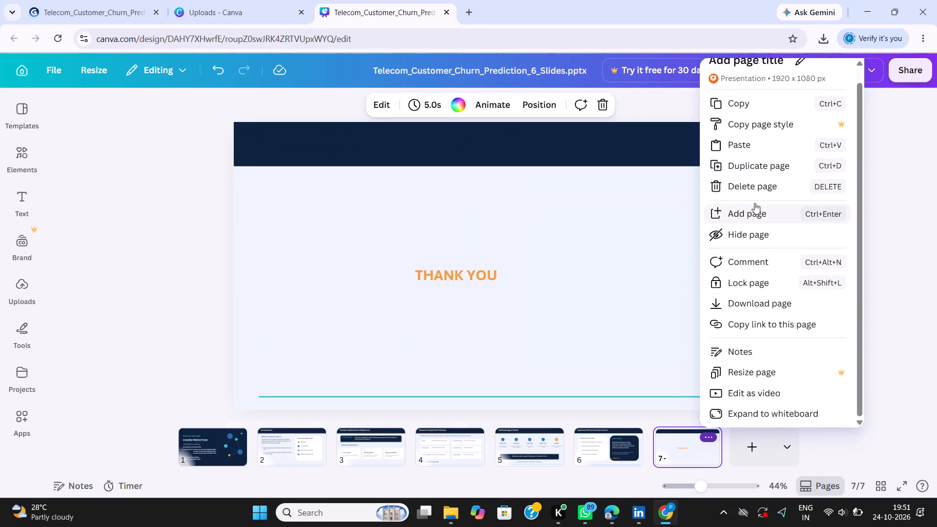
{"action": "left_click", "coordinate": [752, 193]}
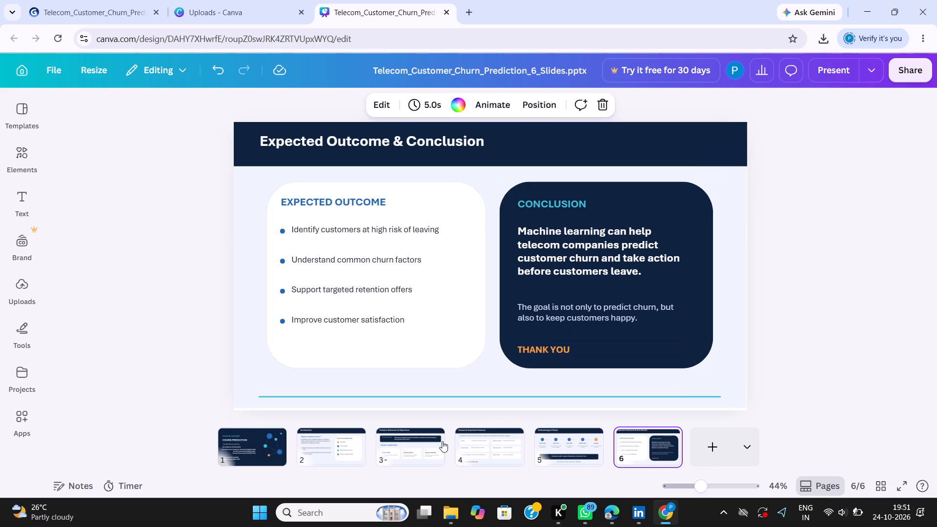
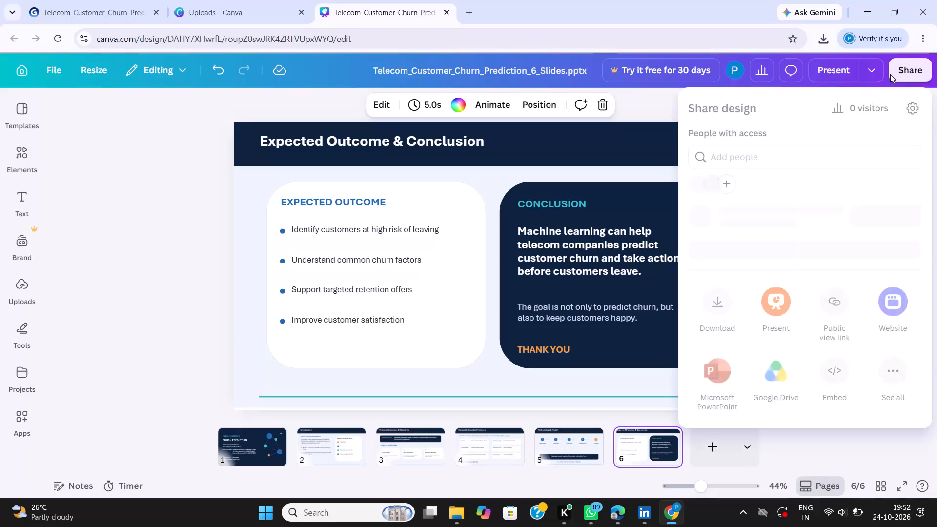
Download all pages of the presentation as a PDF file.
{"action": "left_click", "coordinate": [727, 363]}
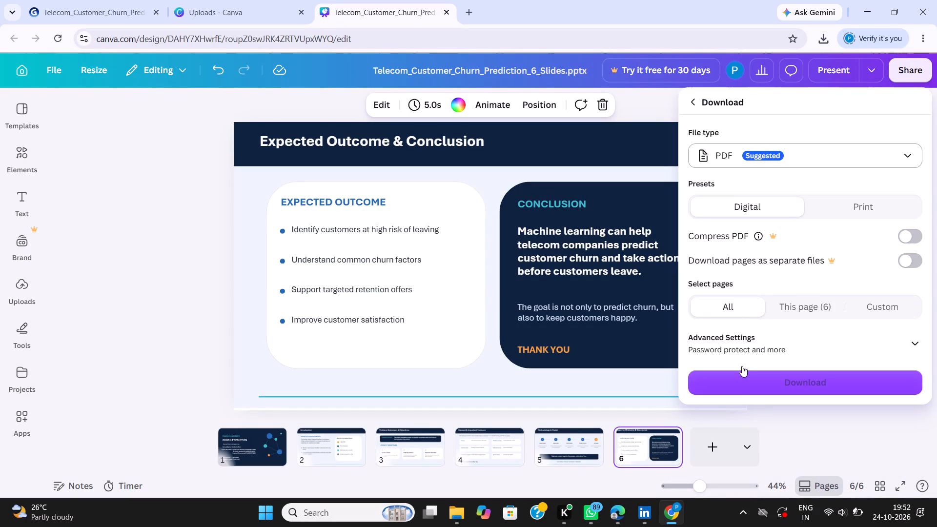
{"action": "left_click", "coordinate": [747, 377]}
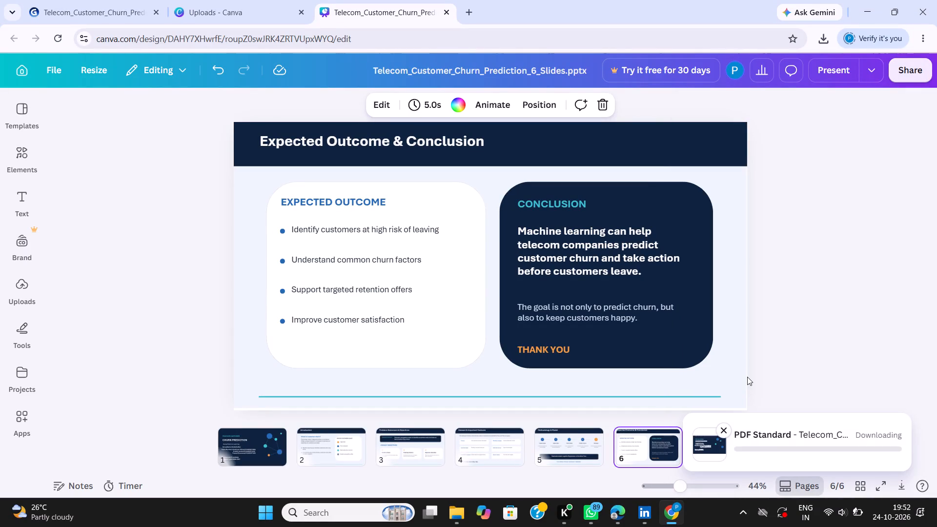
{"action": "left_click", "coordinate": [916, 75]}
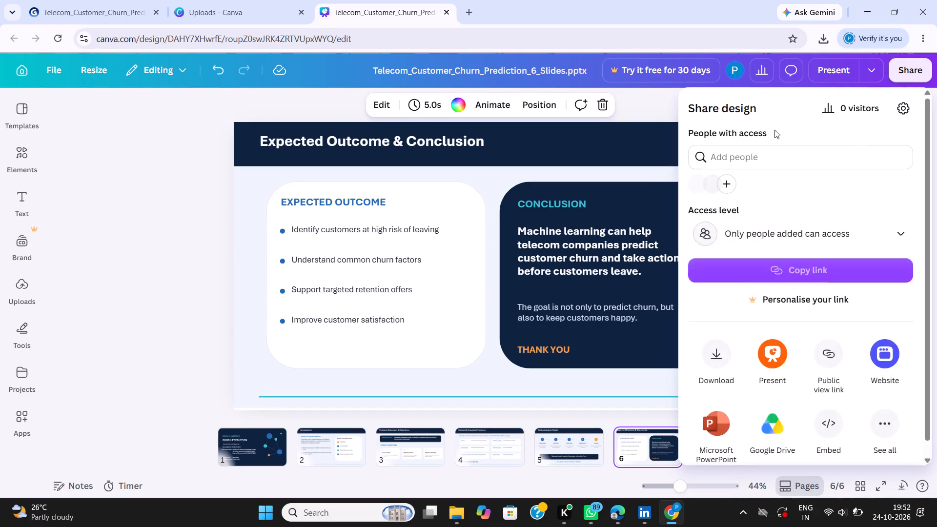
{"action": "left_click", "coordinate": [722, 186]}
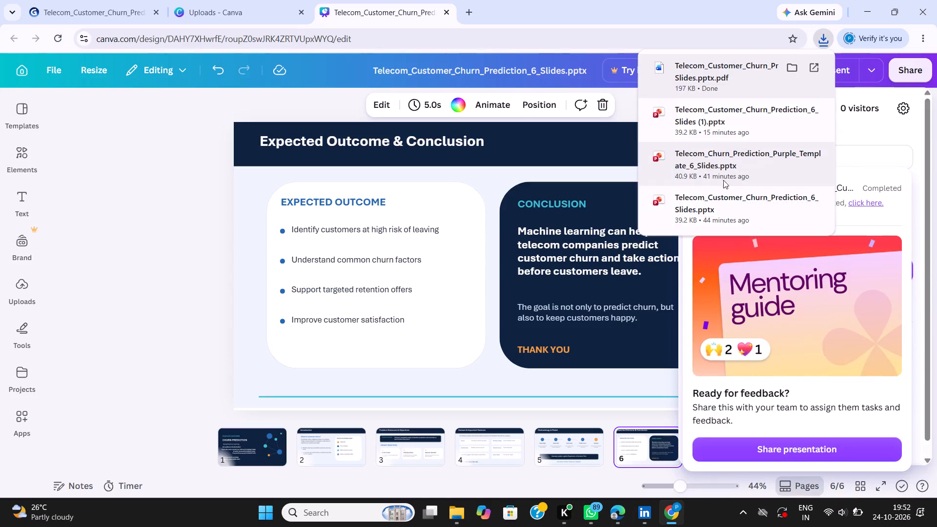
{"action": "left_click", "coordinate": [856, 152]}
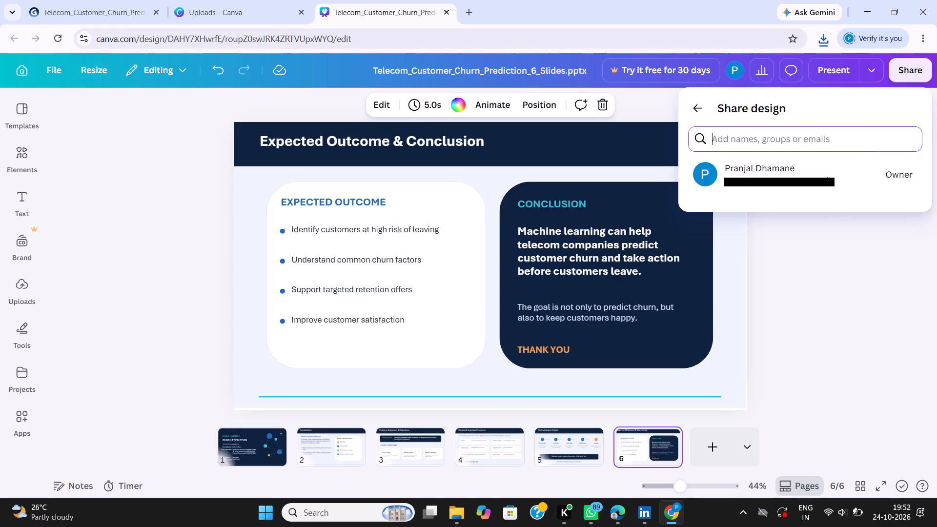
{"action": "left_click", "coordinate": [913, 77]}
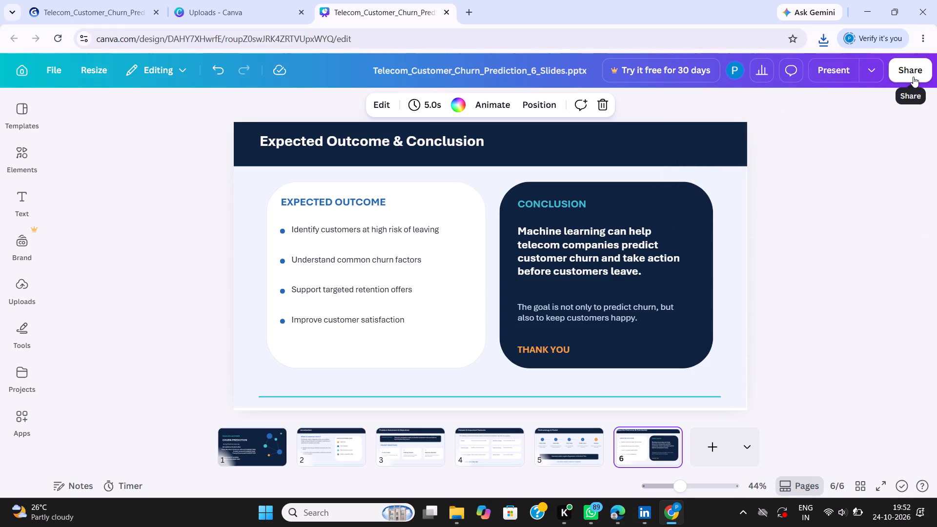
Switch to File Explorer and delete all files grouped under Today in the Downloads folder.
{"action": "left_click", "coordinate": [465, 515]}
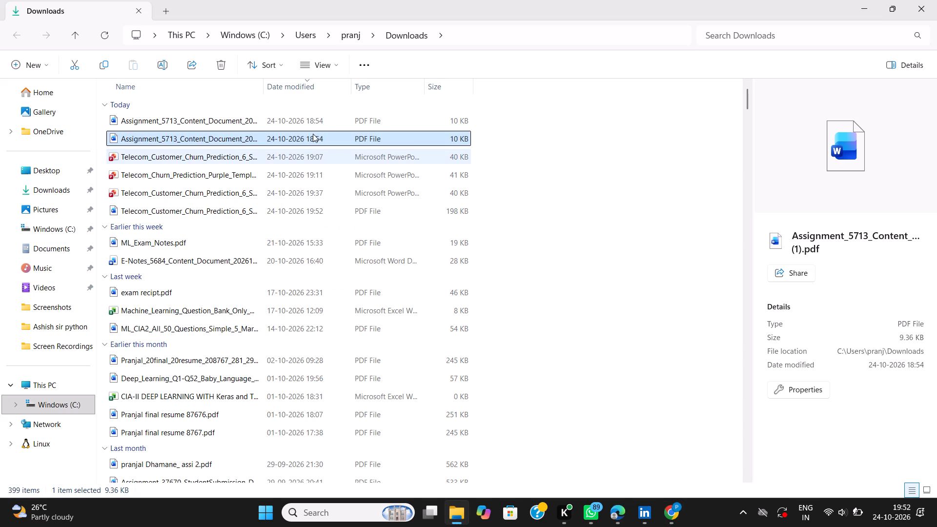
{"action": "left_click", "coordinate": [319, 209]}
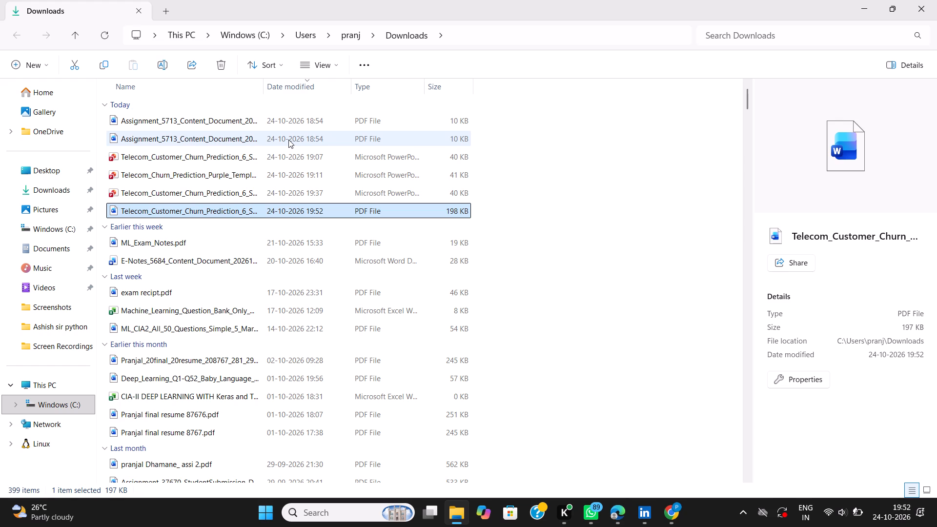
{"action": "left_click_drag", "start_coordinate": [274, 121], "coordinate": [277, 128]}
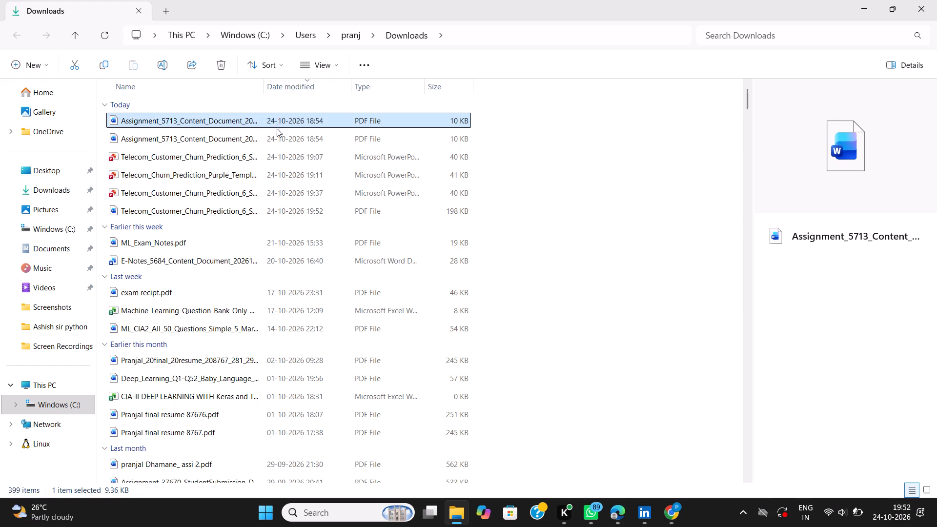
{"action": "left_click_drag", "start_coordinate": [277, 128], "coordinate": [283, 150]}
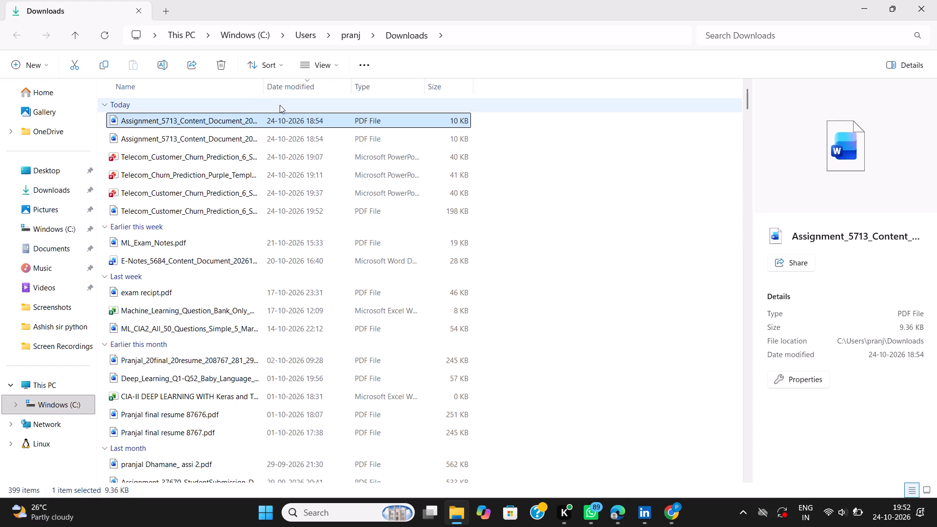
{"action": "left_click", "coordinate": [280, 105]}
{"action": "left_click", "coordinate": [280, 116]}
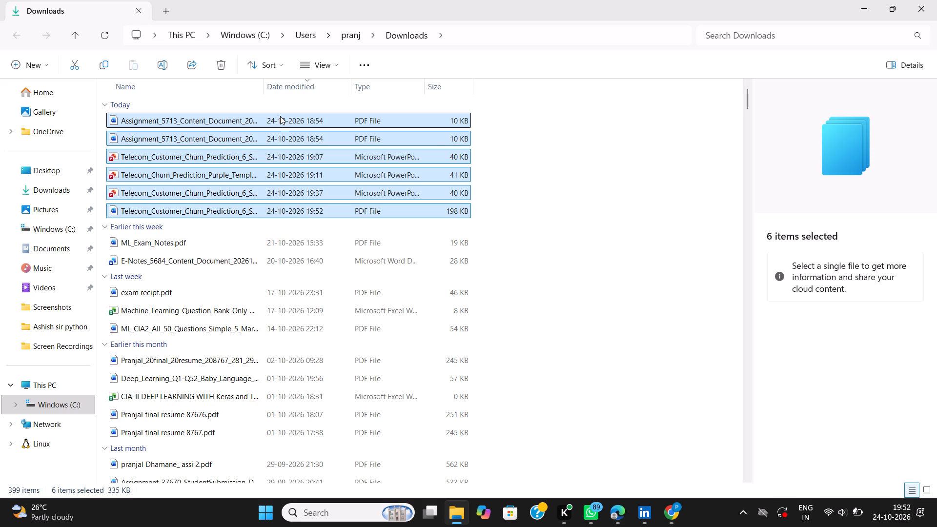
{"action": "left_click", "coordinate": [280, 116]}
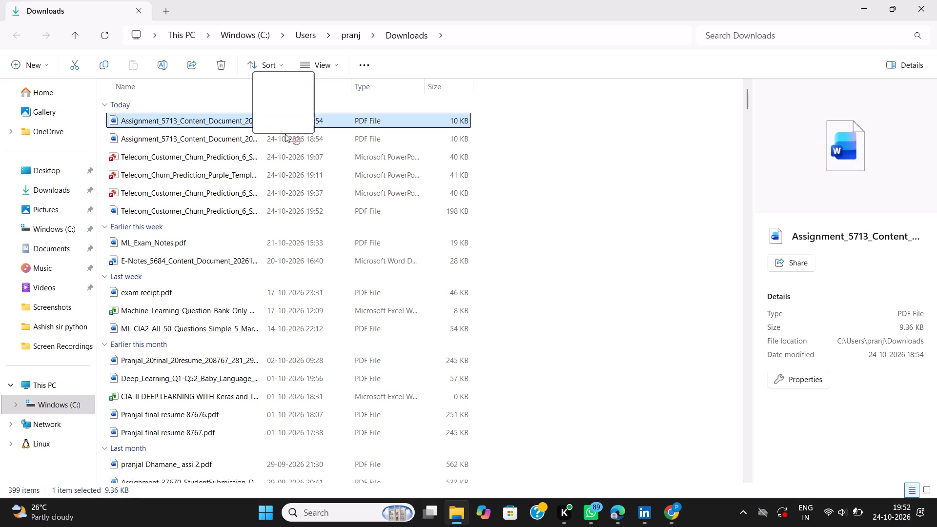
{"action": "key", "text": "ctrl+a"}
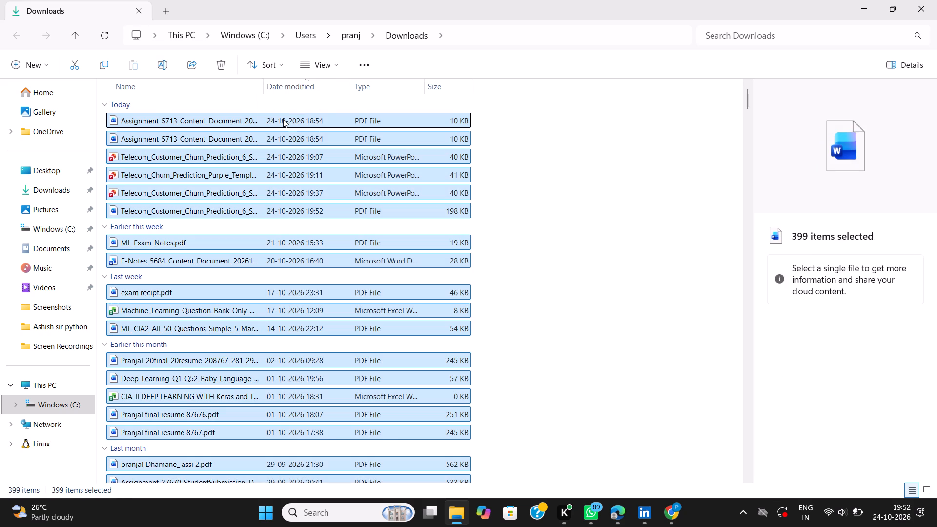
{"action": "left_click", "coordinate": [283, 119]}
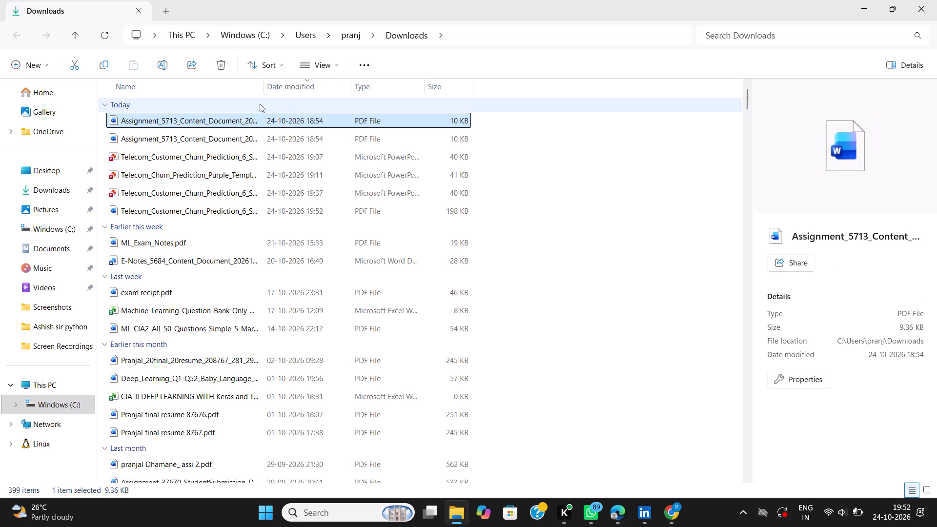
{"action": "left_click", "coordinate": [260, 104]}
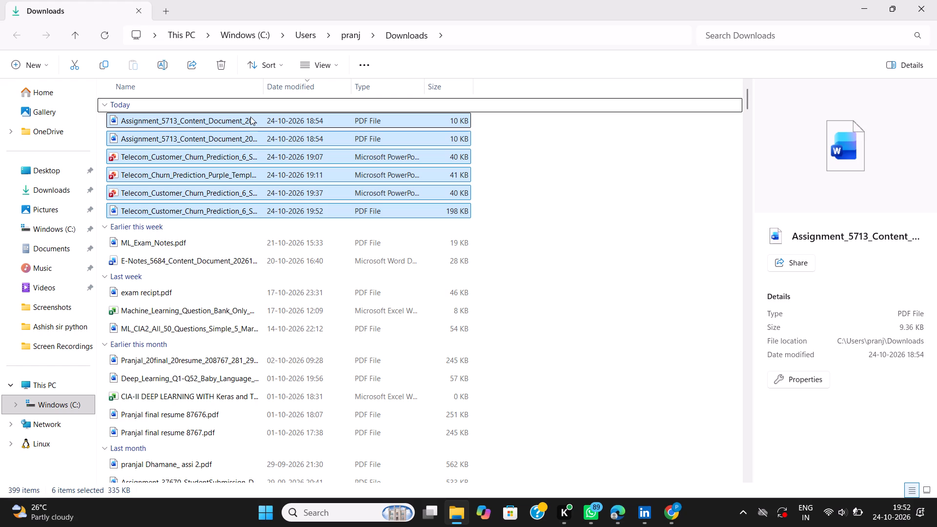
{"action": "key", "text": "Delete"}
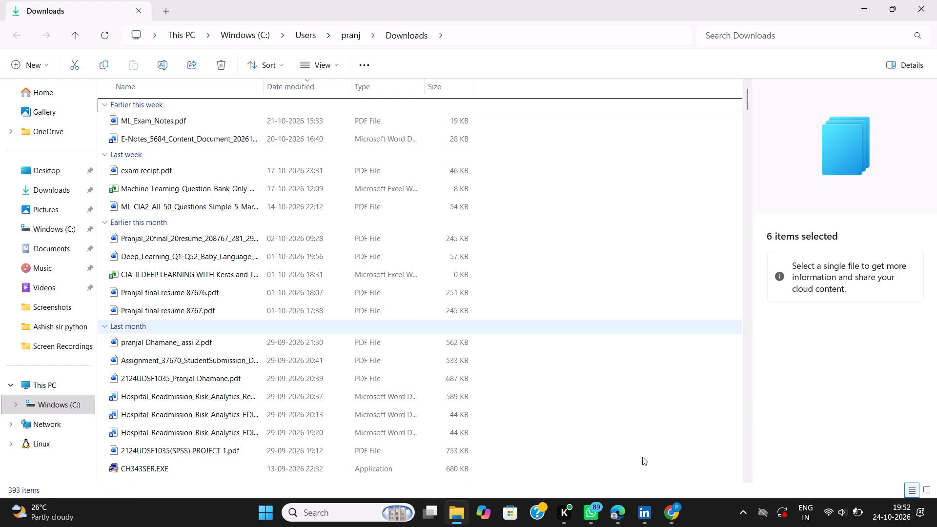
Return to the Canva design in Chrome and download all its pages as a Microsoft PowerPoint document.
{"action": "left_click", "coordinate": [672, 519]}
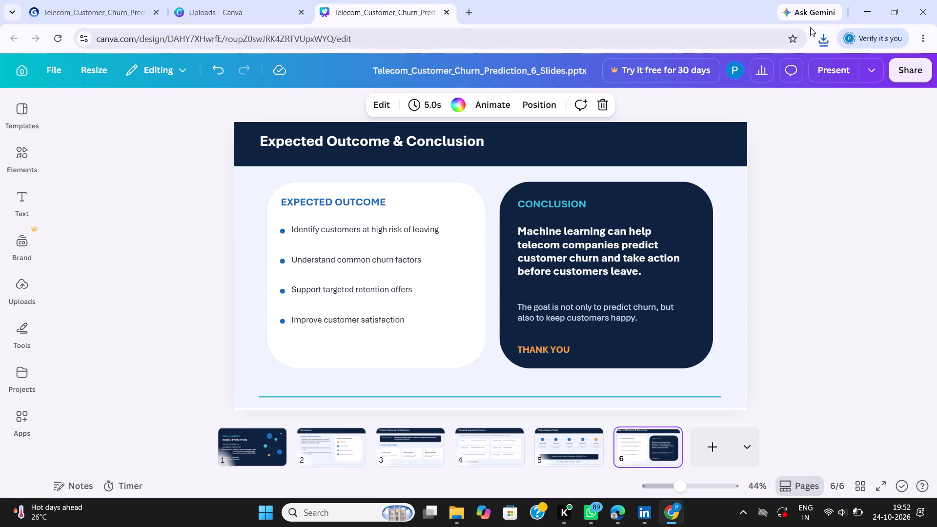
{"action": "left_click", "coordinate": [870, 69]}
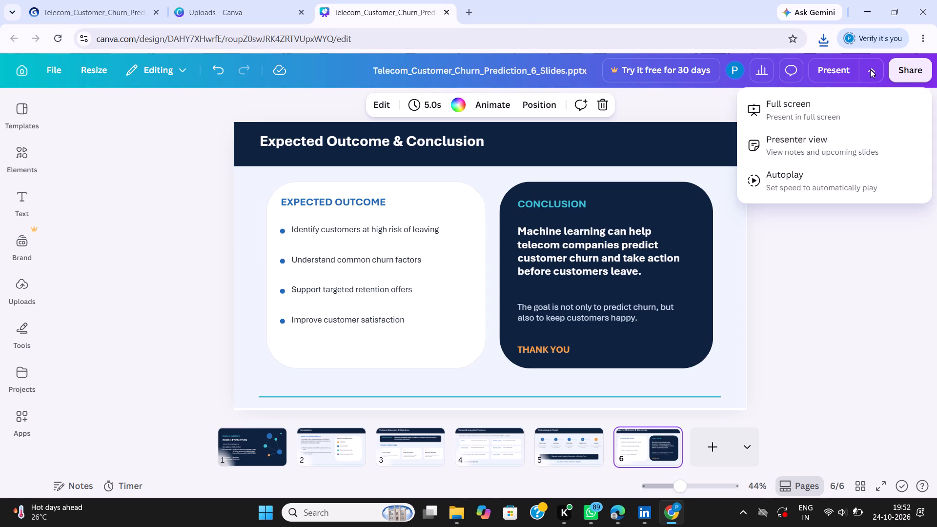
{"action": "left_click", "coordinate": [914, 66]}
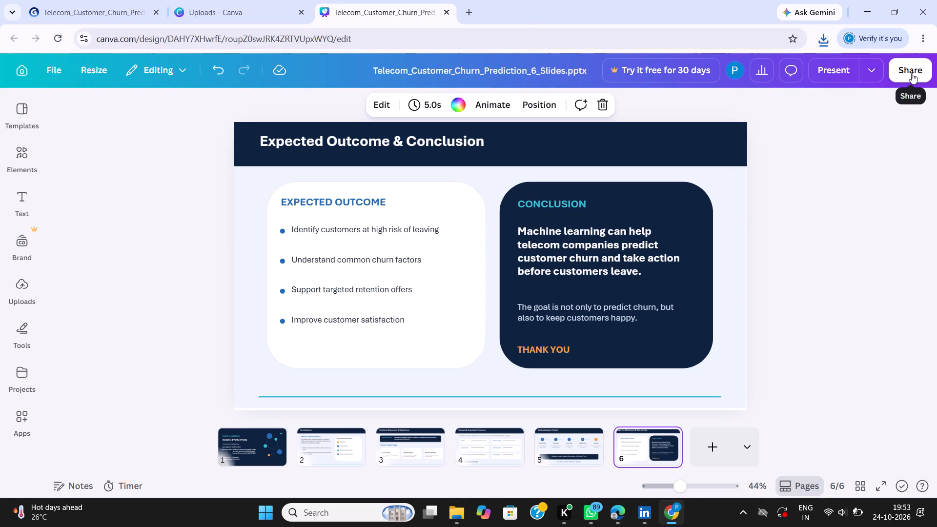
{"action": "left_click", "coordinate": [912, 73]}
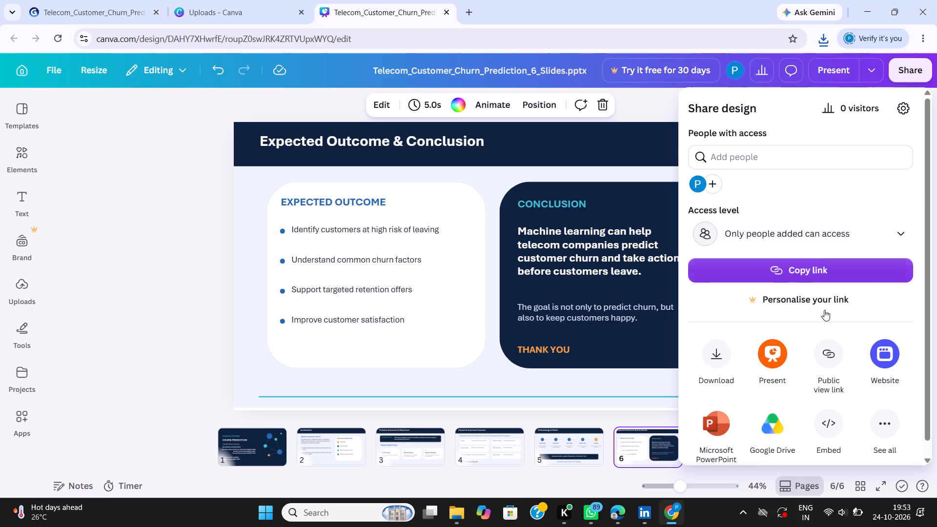
{"action": "left_click", "coordinate": [715, 431]}
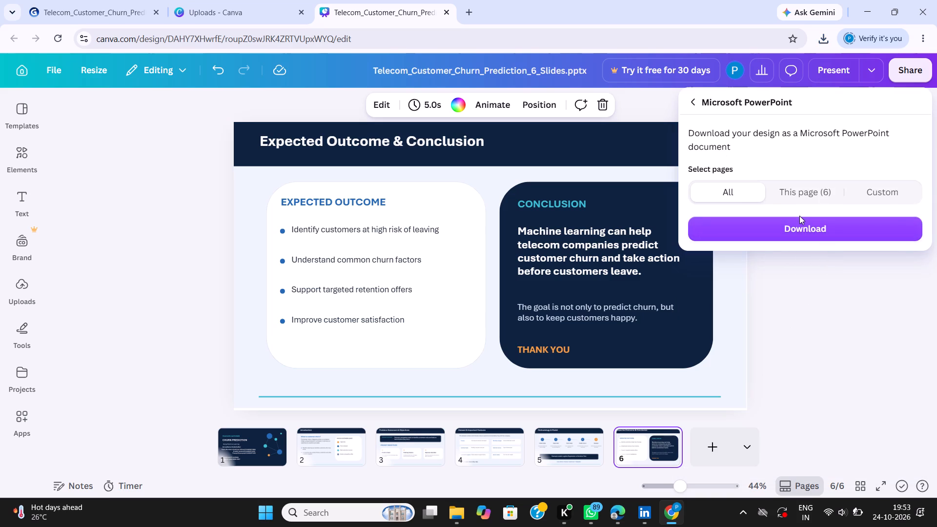
{"action": "left_click", "coordinate": [728, 185]}
{"action": "left_click", "coordinate": [753, 230]}
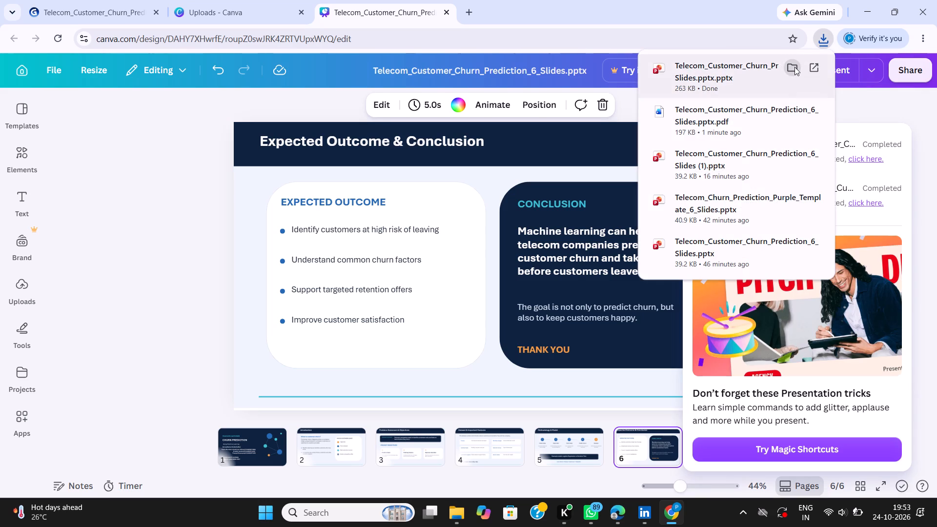
{"action": "left_click", "coordinate": [794, 67]}
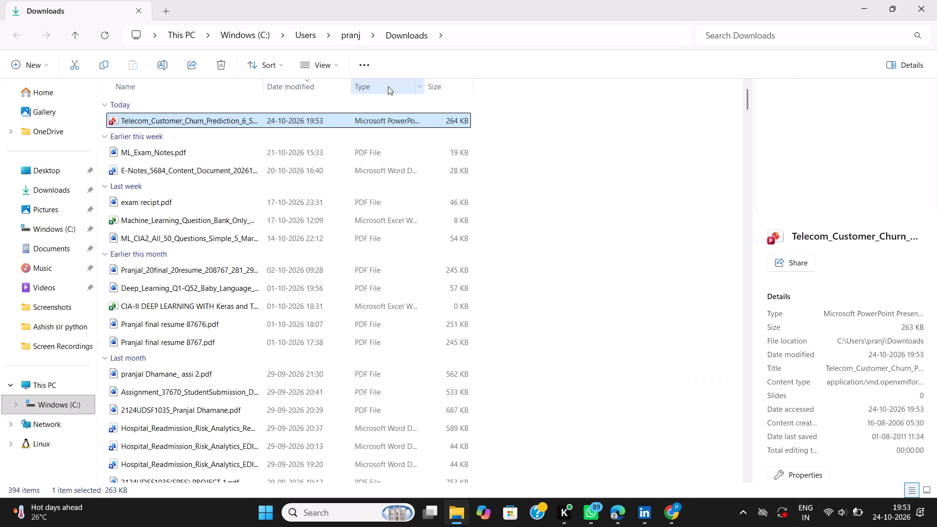